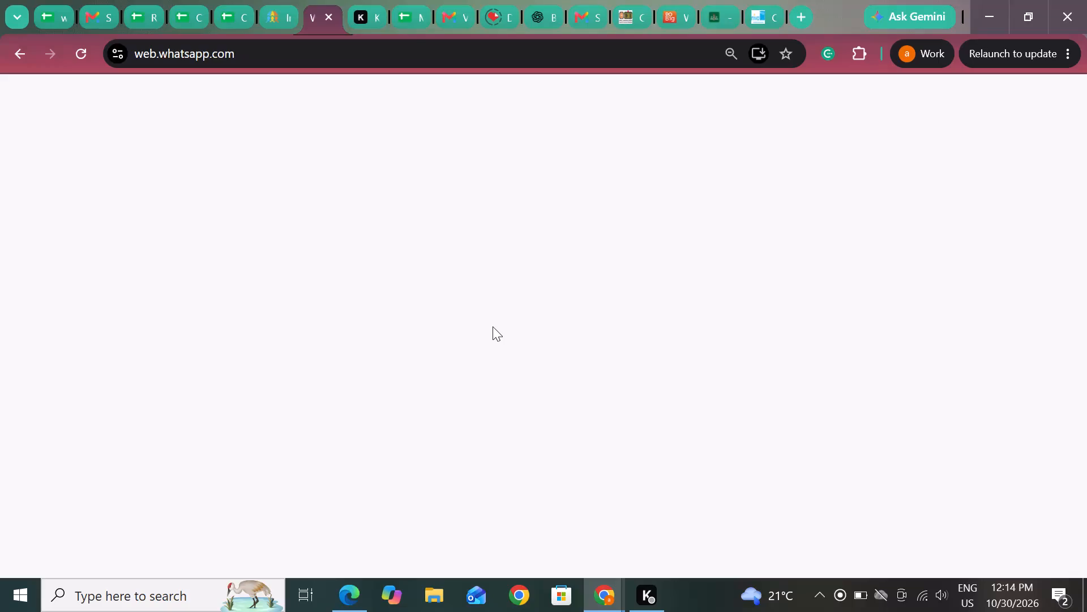
# Switch from WhatsApp Web to the open Google Sheets spreadsheet and on to the Gmail page beside it.
pyautogui.click(177, 16)
pyautogui.click(91, 26)
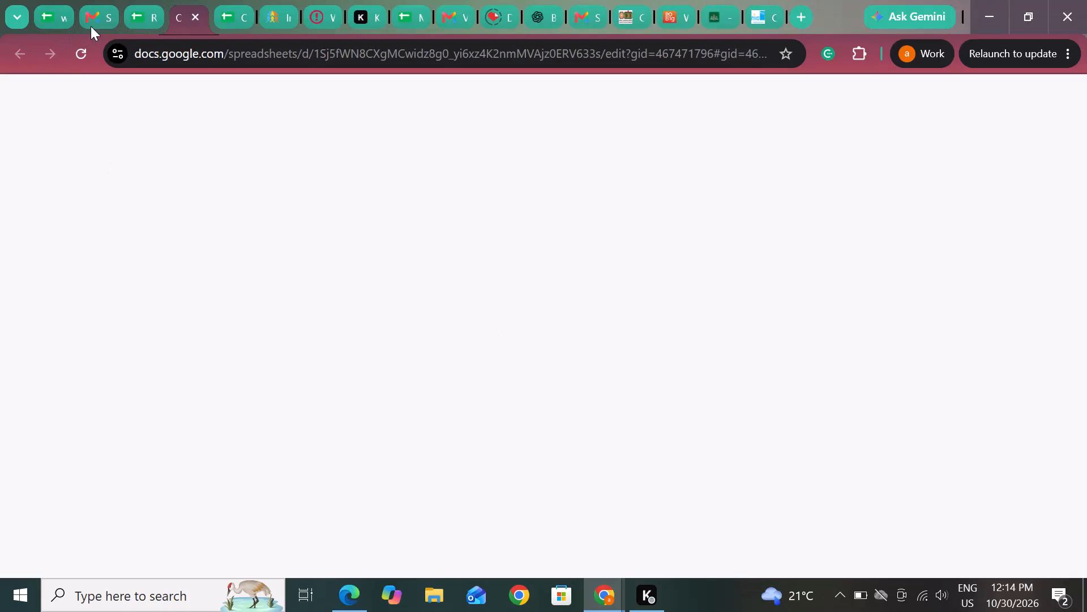
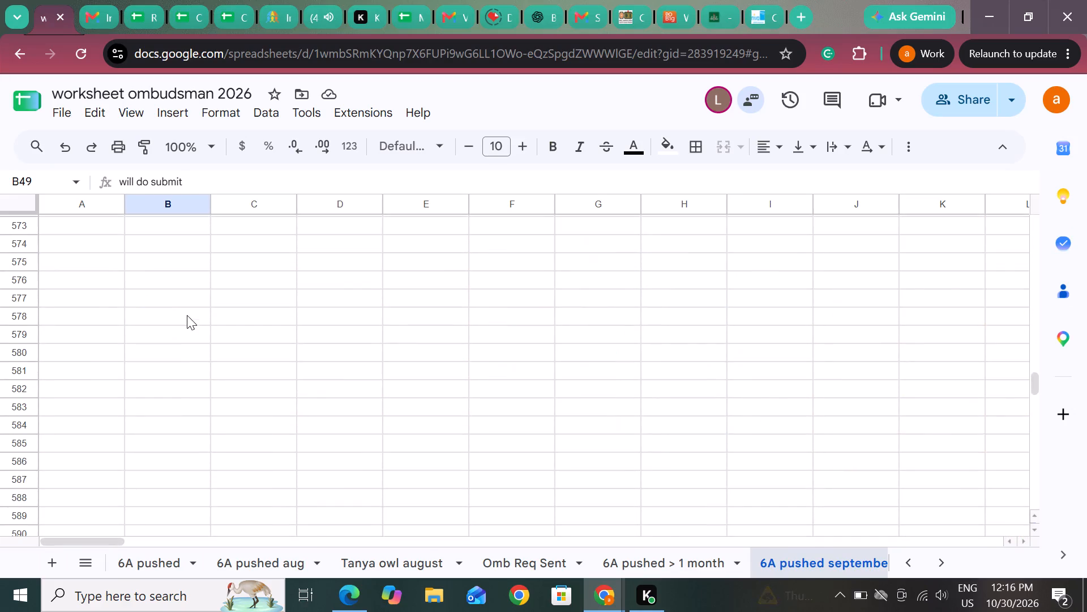
# Examine the last filled rows of the 6A pushed september sheet and their column B remarks, from row 533 to row 562.
pyautogui.scroll(9, 187, 315)
pyautogui.click(170, 297)
pyautogui.click(166, 269)
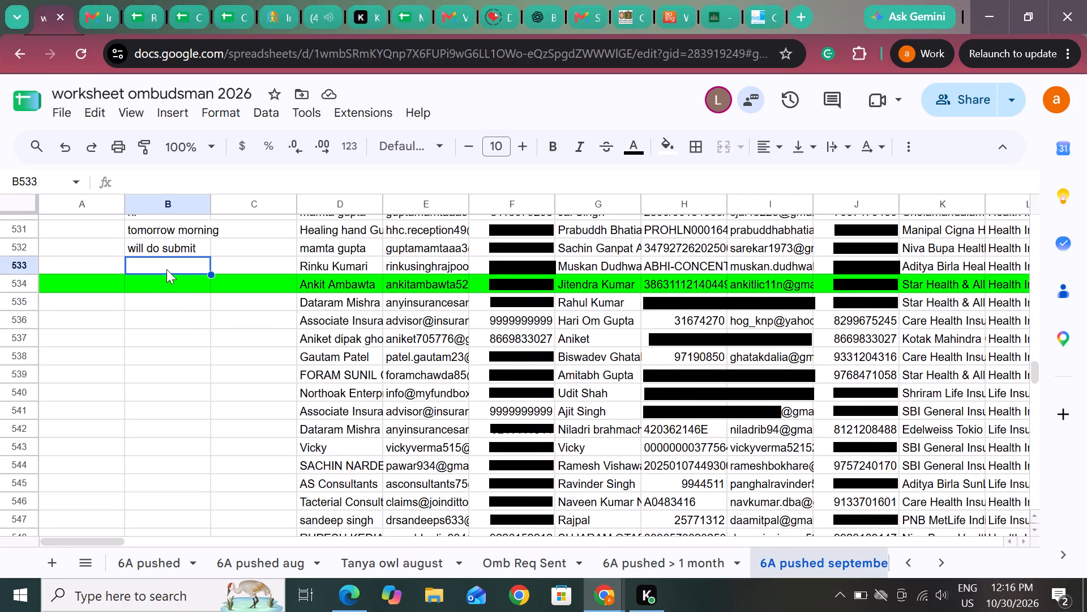
pyautogui.scroll(4, 165, 331)
pyautogui.scroll(-6, 168, 325)
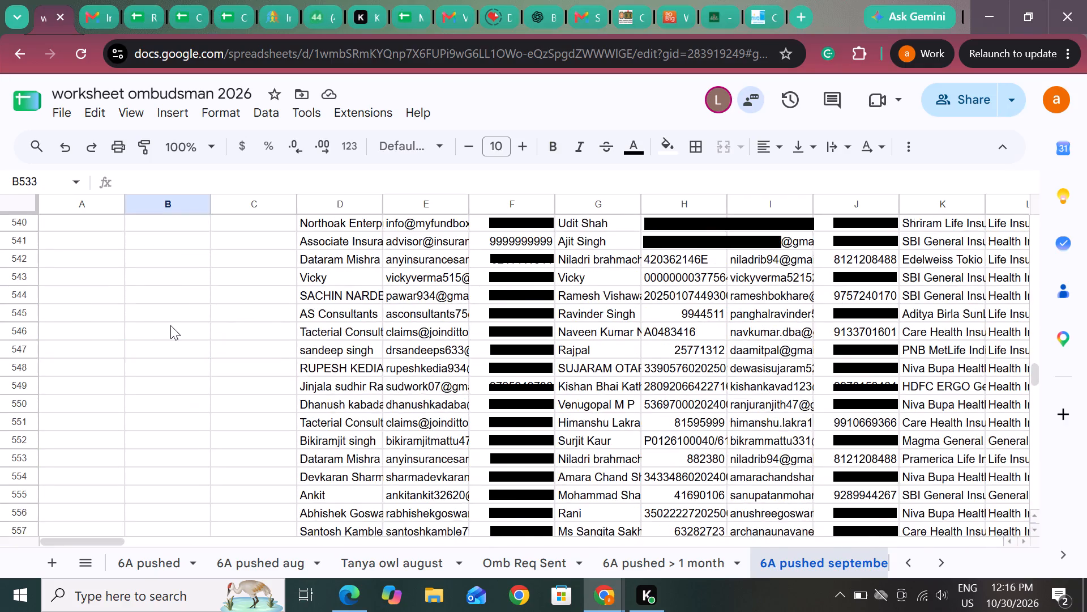
pyautogui.scroll(-4, 170, 325)
pyautogui.click(183, 275)
pyautogui.scroll(2, 179, 276)
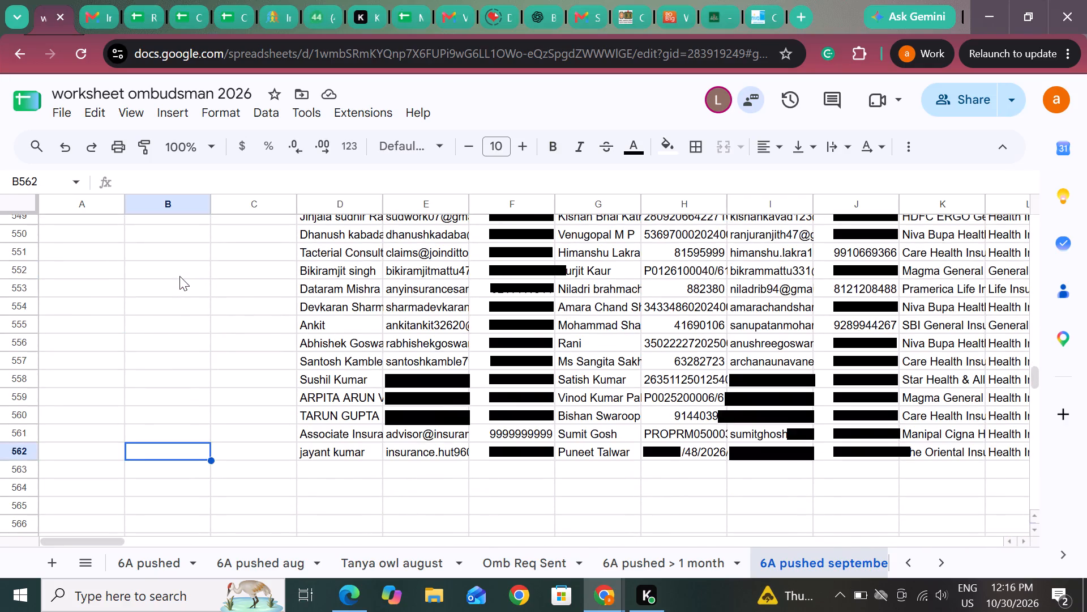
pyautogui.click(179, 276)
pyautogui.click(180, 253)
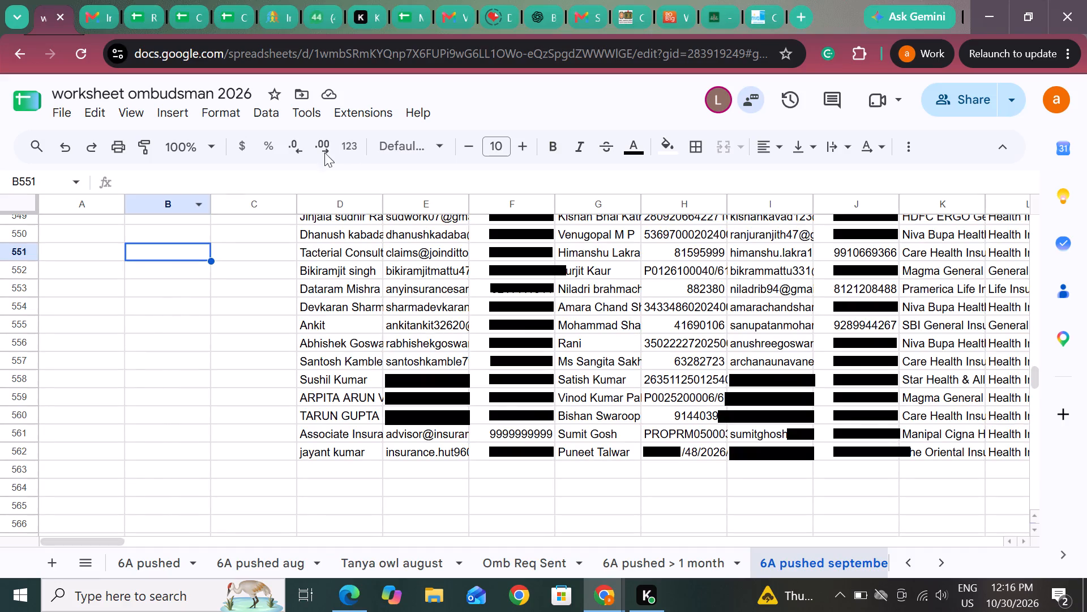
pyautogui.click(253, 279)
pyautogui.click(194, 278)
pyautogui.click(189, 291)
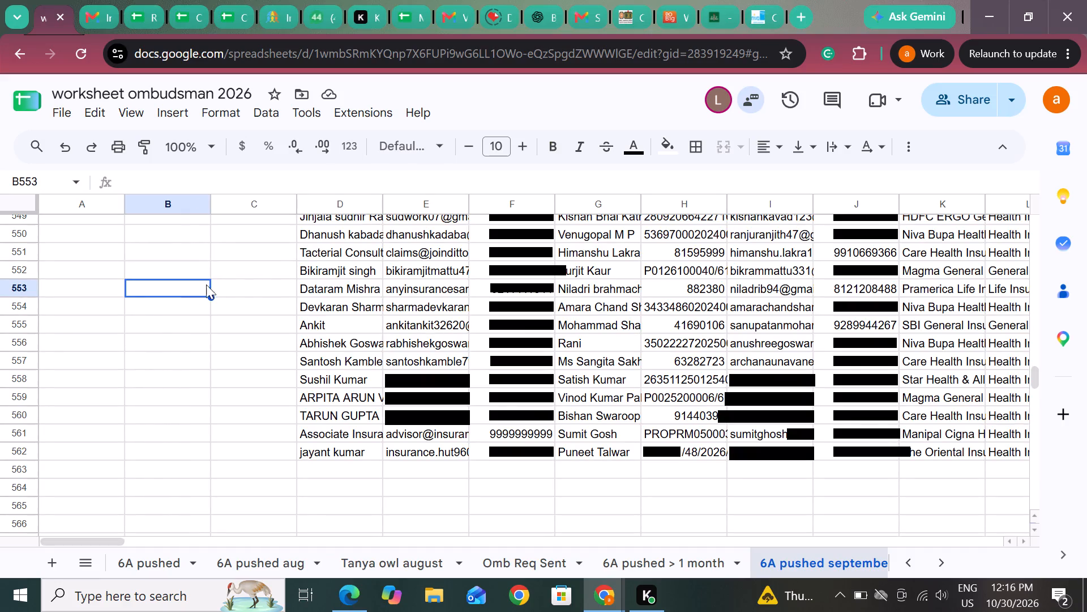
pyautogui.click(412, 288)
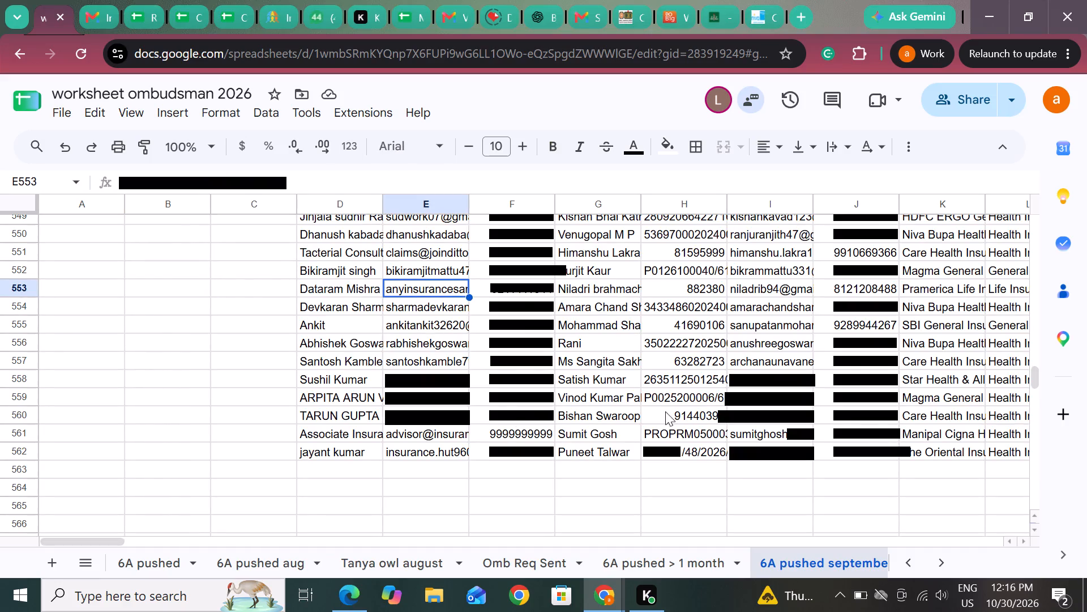
# Search the Insurance Samadhan admin data list for the complainant's phone number copied from row 562 of the September 6A pushed sheet.
pyautogui.click(712, 460)
pyautogui.click(772, 450)
pyautogui.click(859, 449)
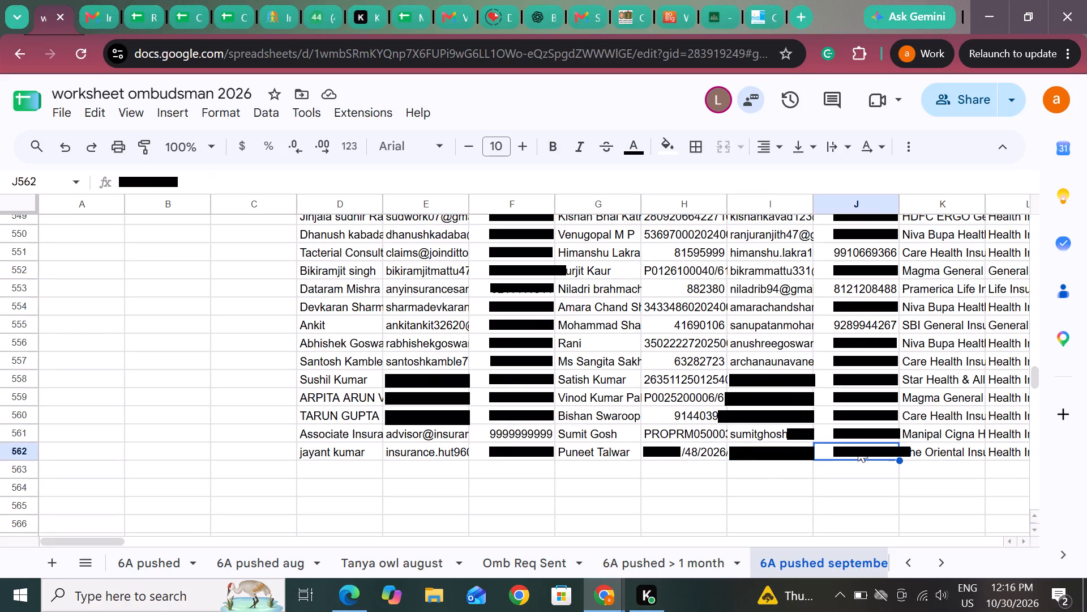
pyautogui.hotkey('ctrl', 'c')
pyautogui.hotkey('ctrl', 'c')
pyautogui.click(271, 20)
pyautogui.keyDown('ctrl'); pyautogui.doubleClick(151, 197); pyautogui.keyUp('ctrl')
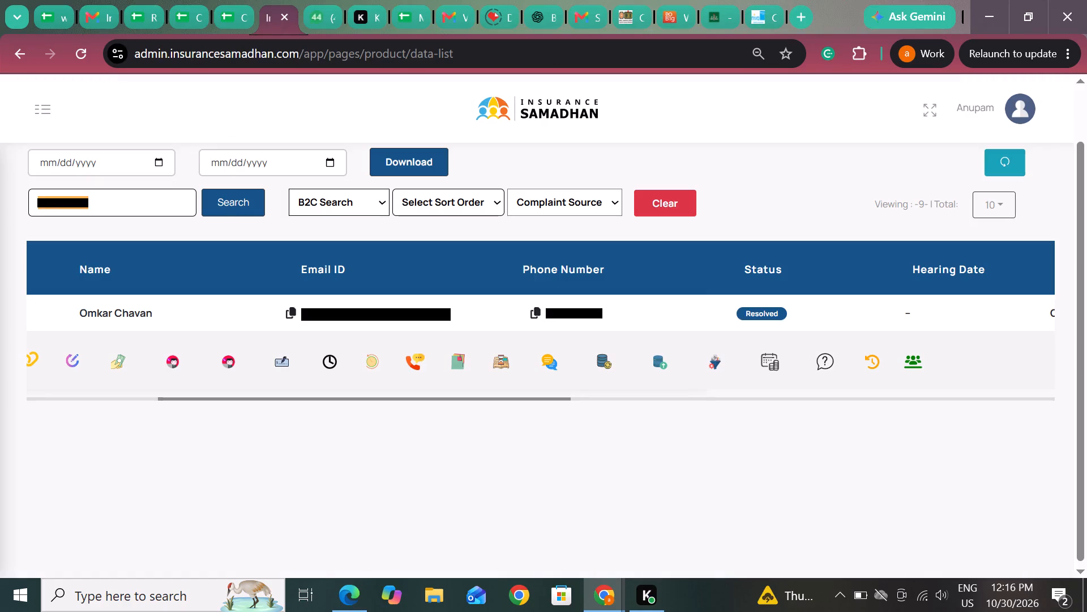
pyautogui.hotkey('ctrl', 'v')
pyautogui.click(222, 206)
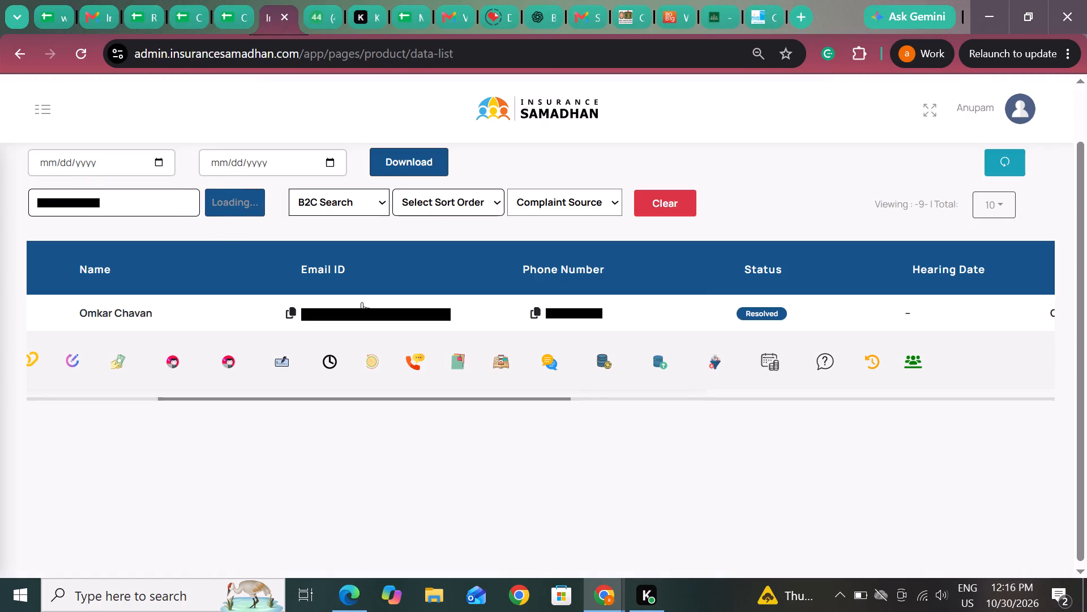
# Copy the phone number from the found complaint record and call it with the Smartflo dialer.
pyautogui.hscroll(1, 356, 318)
pyautogui.hscroll(-1, 363, 322)
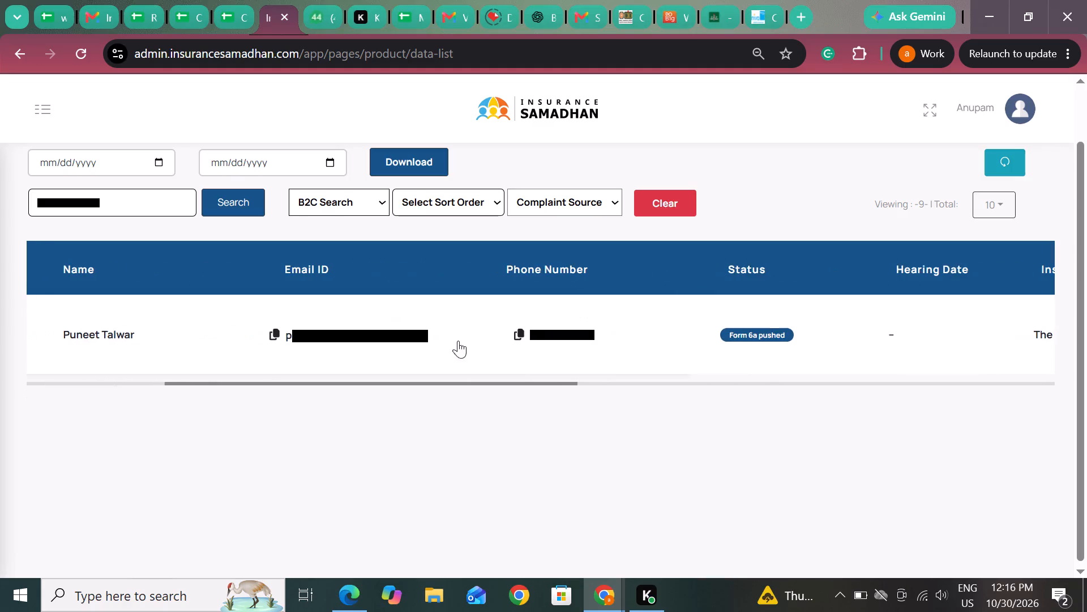
pyautogui.hscroll(-2, 458, 341)
pyautogui.click(521, 334)
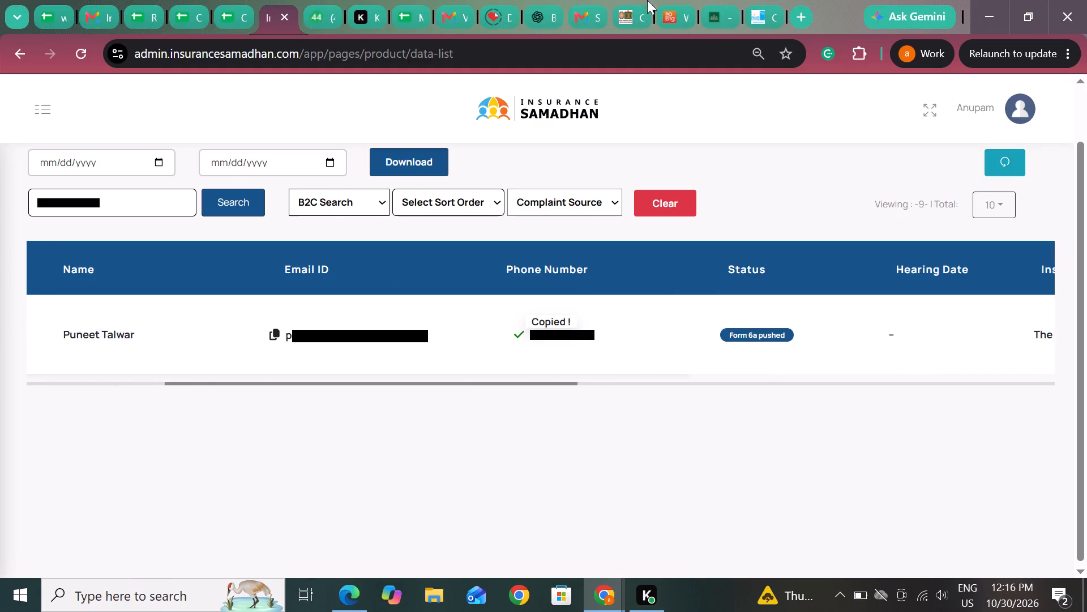
pyautogui.click(677, 18)
pyautogui.keyDown('ctrl'); pyautogui.doubleClick(506, 188); pyautogui.keyUp('ctrl')
pyautogui.hotkey('ctrl', 'v')
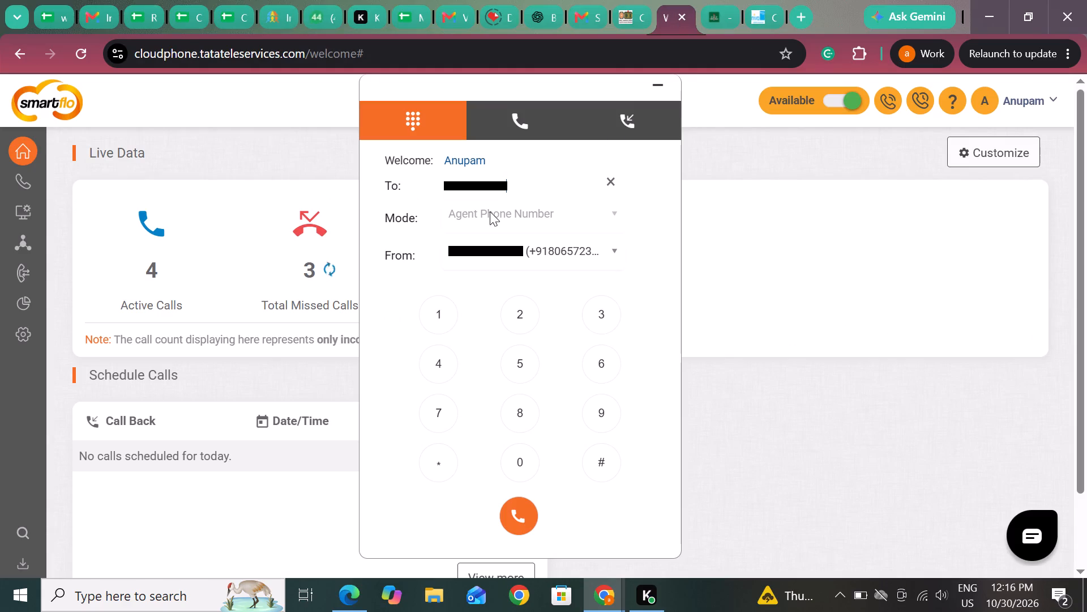
pyautogui.click(528, 511)
pyautogui.scroll(5, 196, 15)
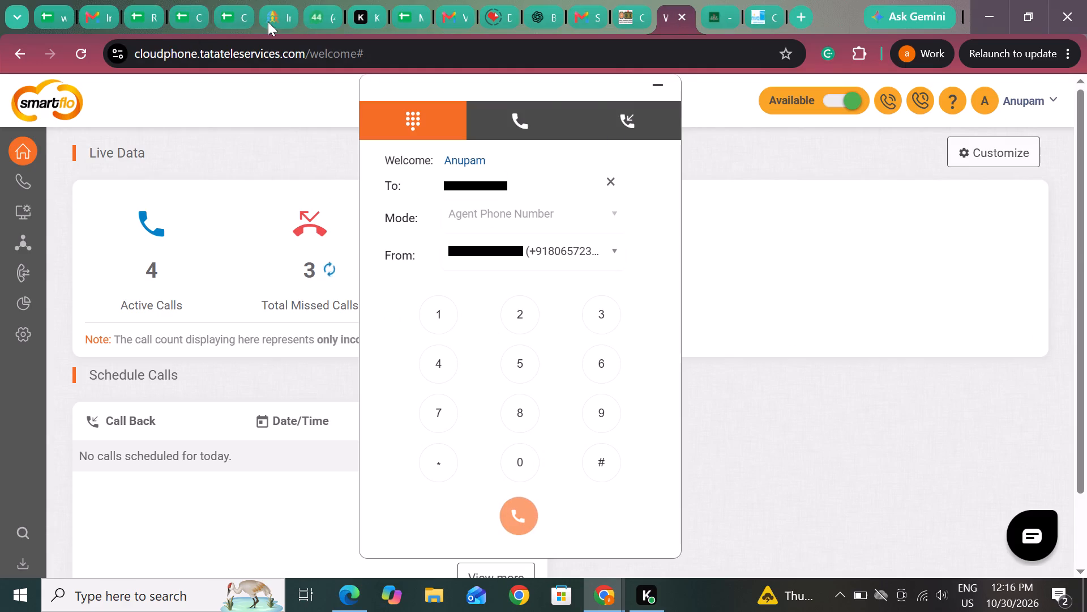
# Return to the complaint record in the admin data list and examine its policy number, contact details, status and insurance company.
pyautogui.click(268, 22)
pyautogui.hscroll(4, 281, 301)
pyautogui.hscroll(-1, 455, 341)
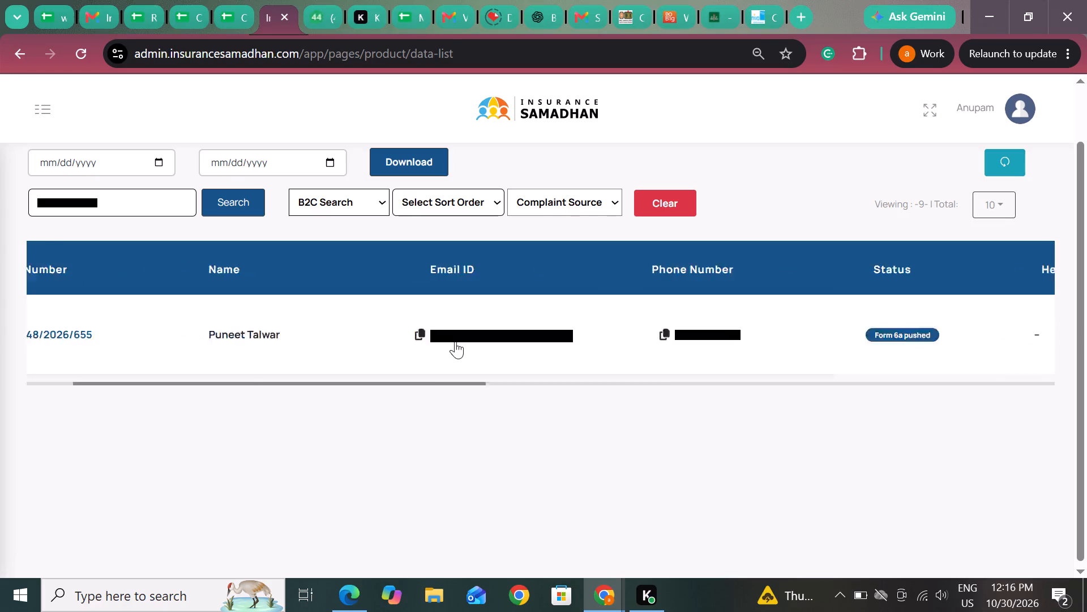
pyautogui.hscroll(-4, 455, 341)
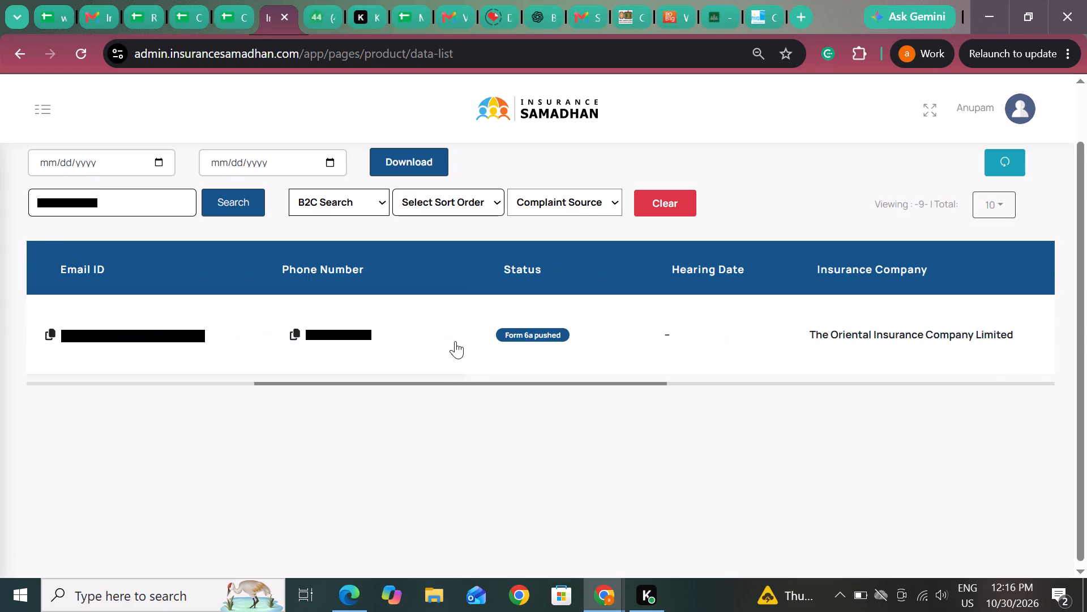
pyautogui.hscroll(-1, 455, 341)
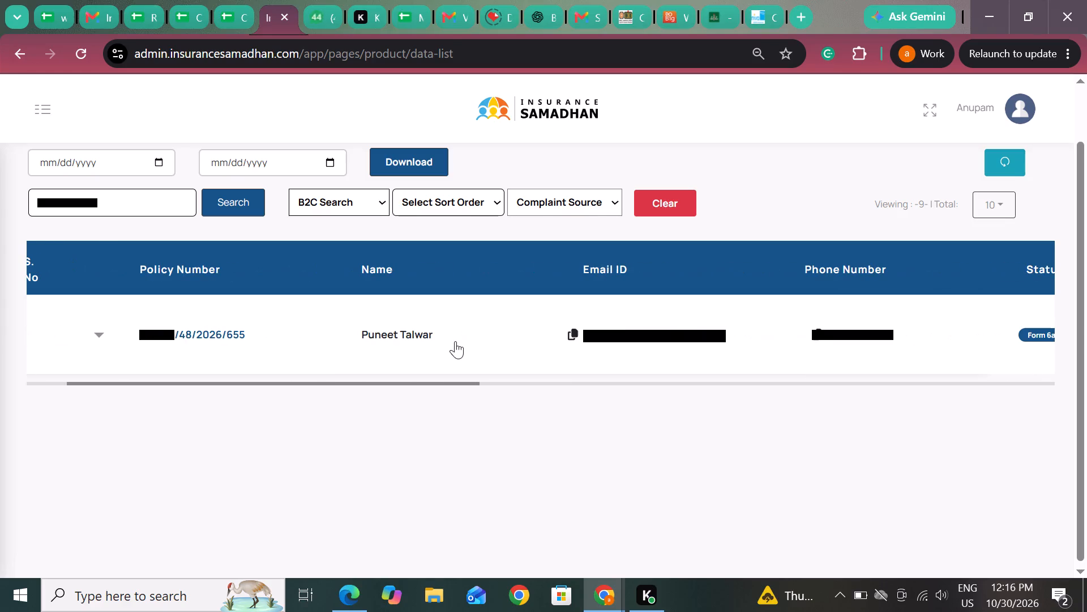
pyautogui.scroll(1, 435, 343)
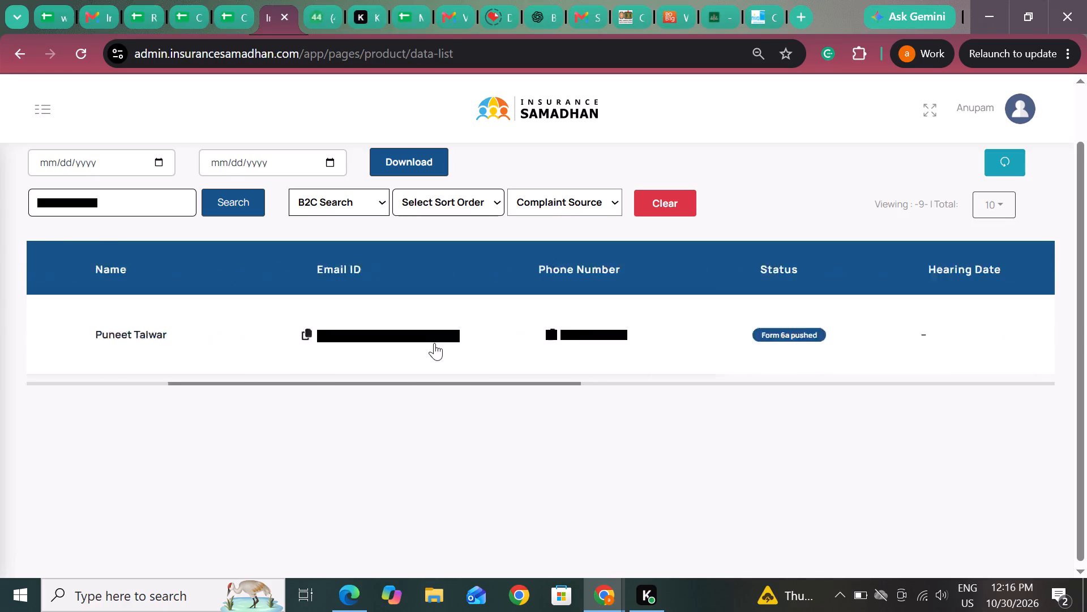
pyautogui.scroll(3, 434, 343)
pyautogui.hscroll(-1, 434, 343)
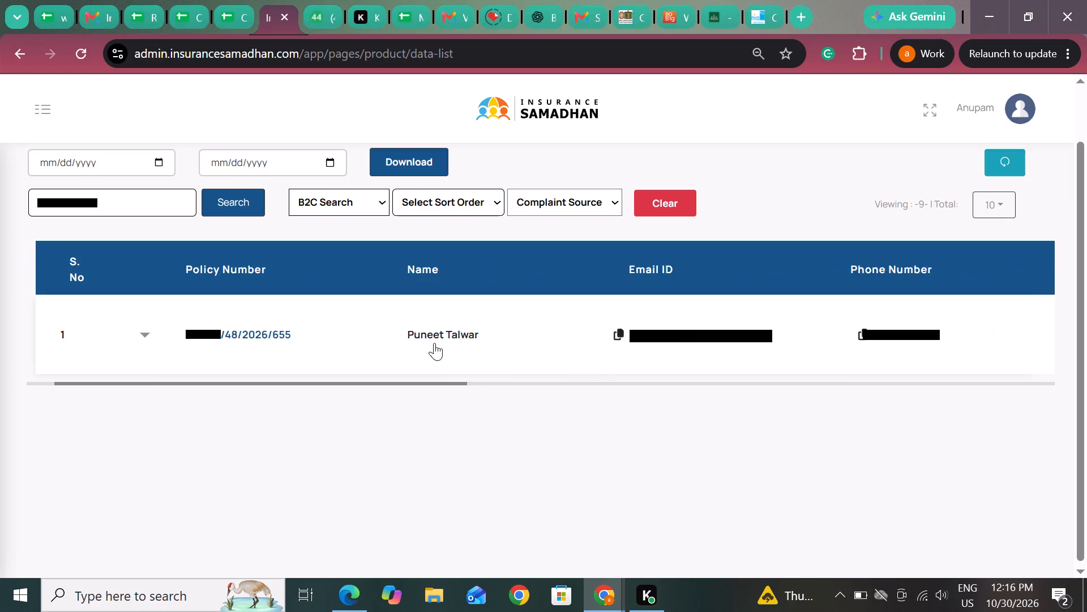
pyautogui.hscroll(-2, 434, 343)
pyautogui.hscroll(1, 434, 343)
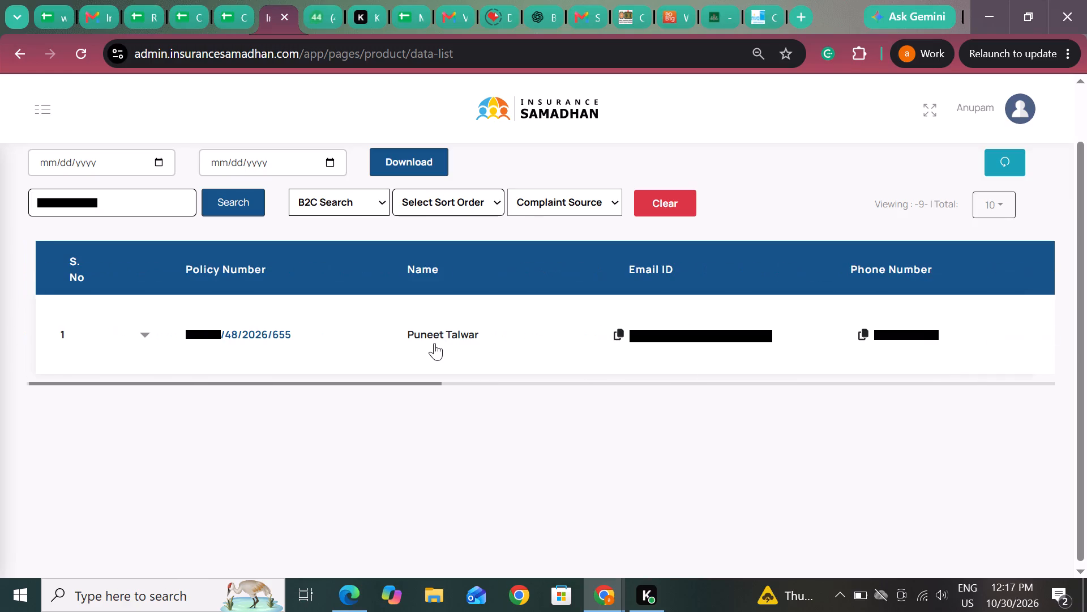
pyautogui.scroll(-1, 434, 343)
pyautogui.hscroll(-3, 434, 343)
# Copy the complainant's phone number again, reload the Smartflo page and try to call the number from the dialer.
pyautogui.click(416, 337)
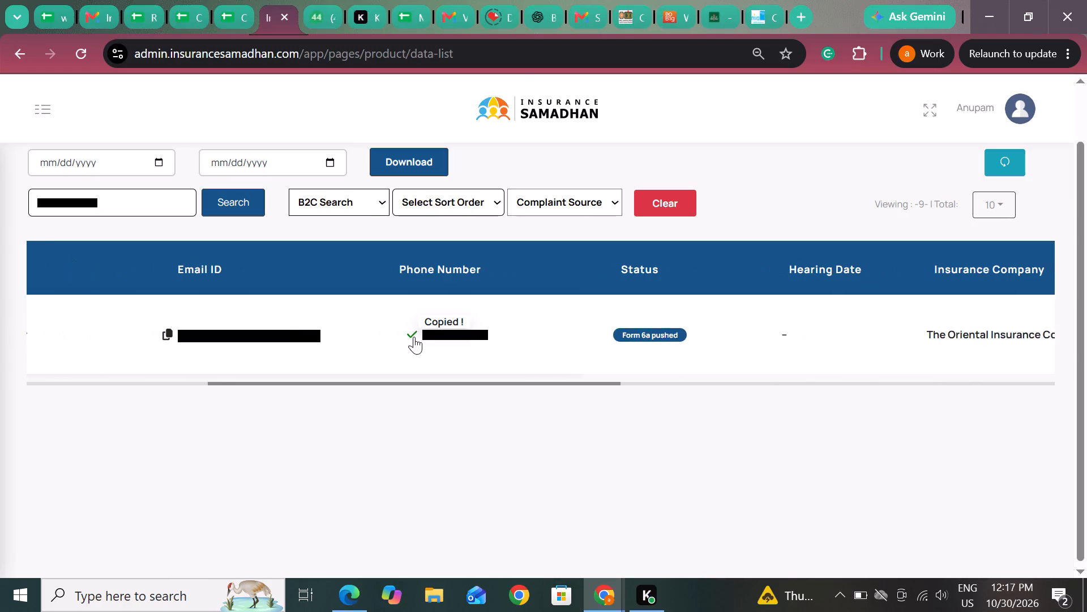
pyautogui.hscroll(-1, 414, 337)
pyautogui.click(660, 22)
pyautogui.doubleClick(488, 184)
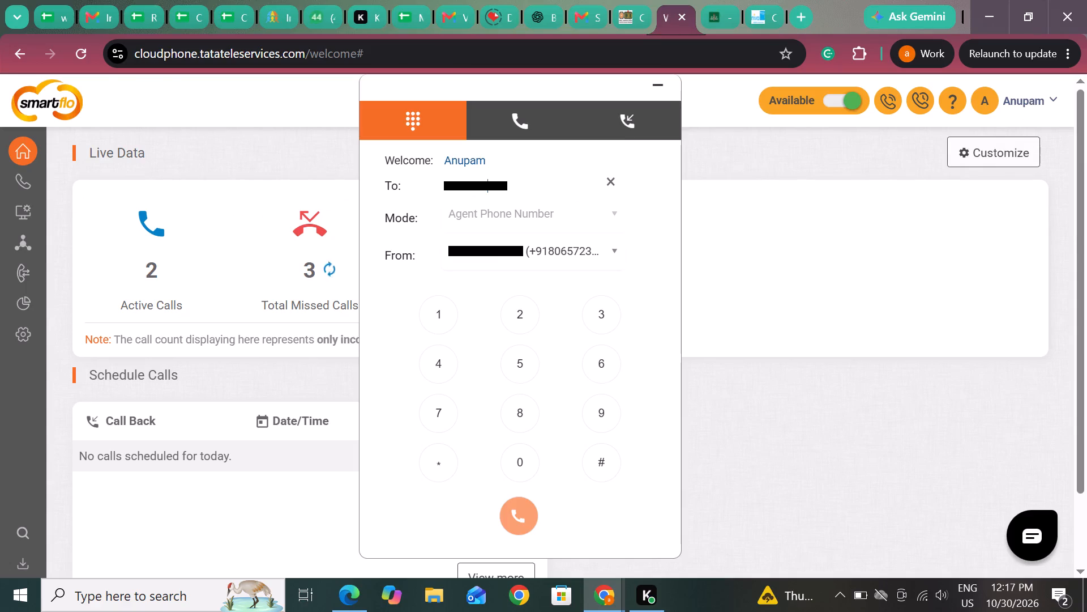
pyautogui.click(83, 58)
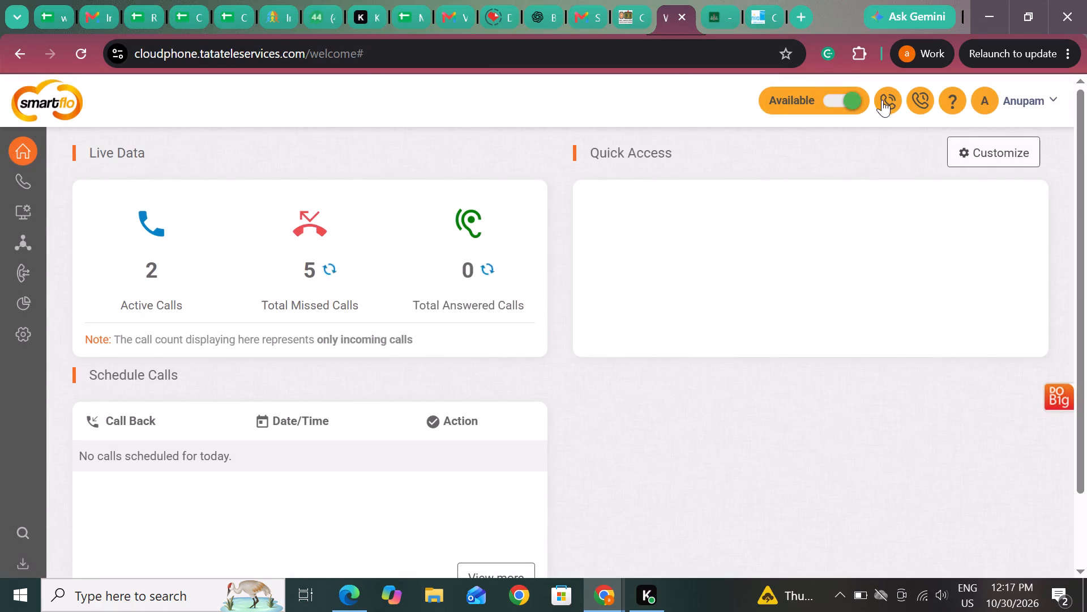
pyautogui.click(882, 100)
pyautogui.keyDown('ctrl'); pyautogui.click(460, 181); pyautogui.keyUp('ctrl')
pyautogui.hotkey('ctrl', 'v')
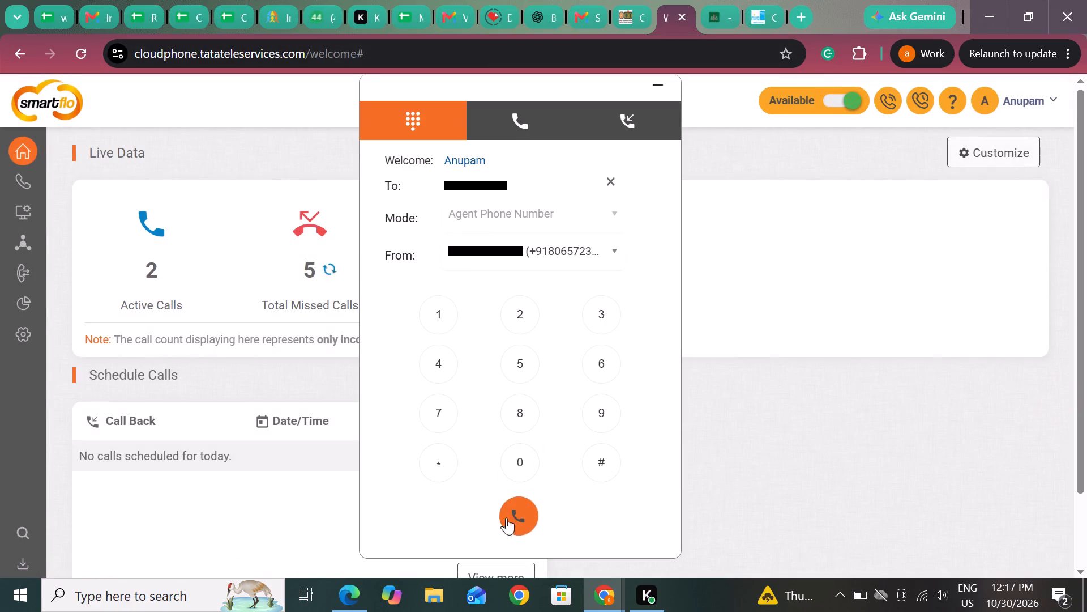
pyautogui.click(506, 521)
pyautogui.scroll(5, 160, 237)
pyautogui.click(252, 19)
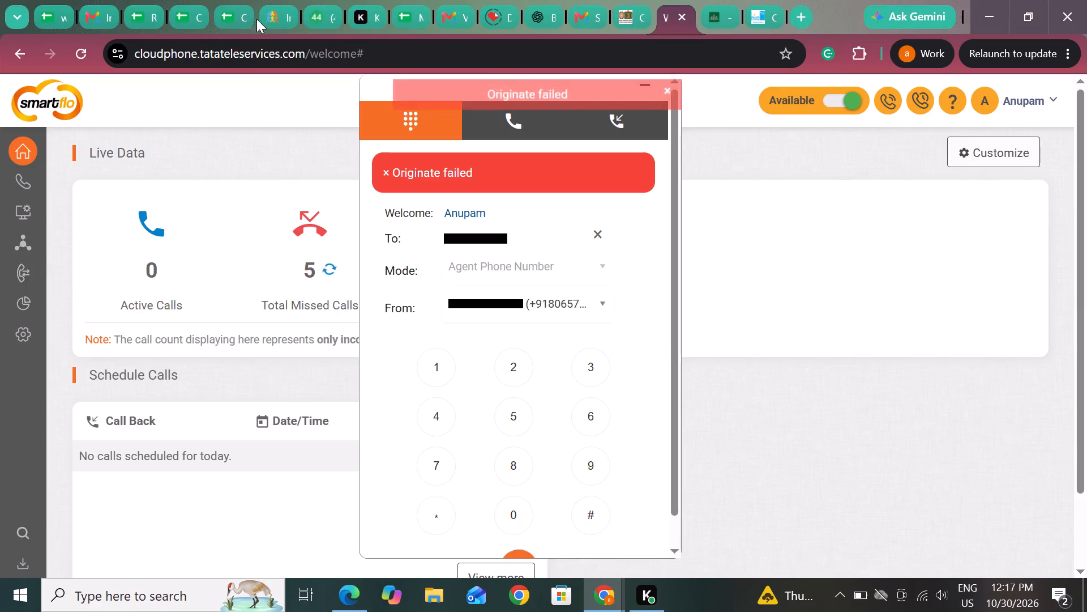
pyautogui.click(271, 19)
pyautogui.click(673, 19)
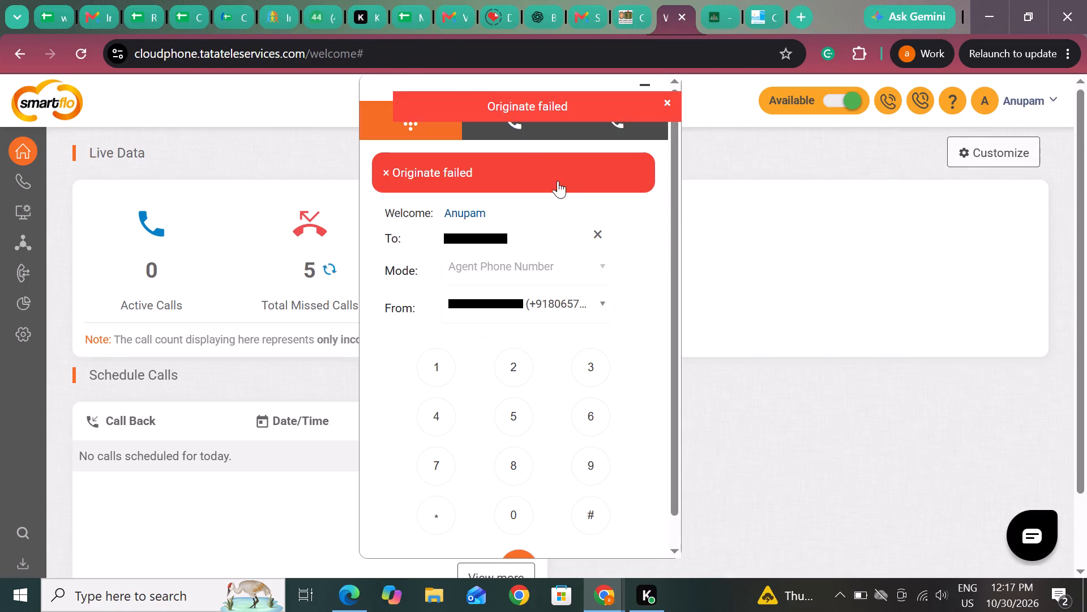
# Dismiss both call error notices and reload the Smartflo page.
pyautogui.scroll(2, 428, 158)
pyautogui.click(385, 173)
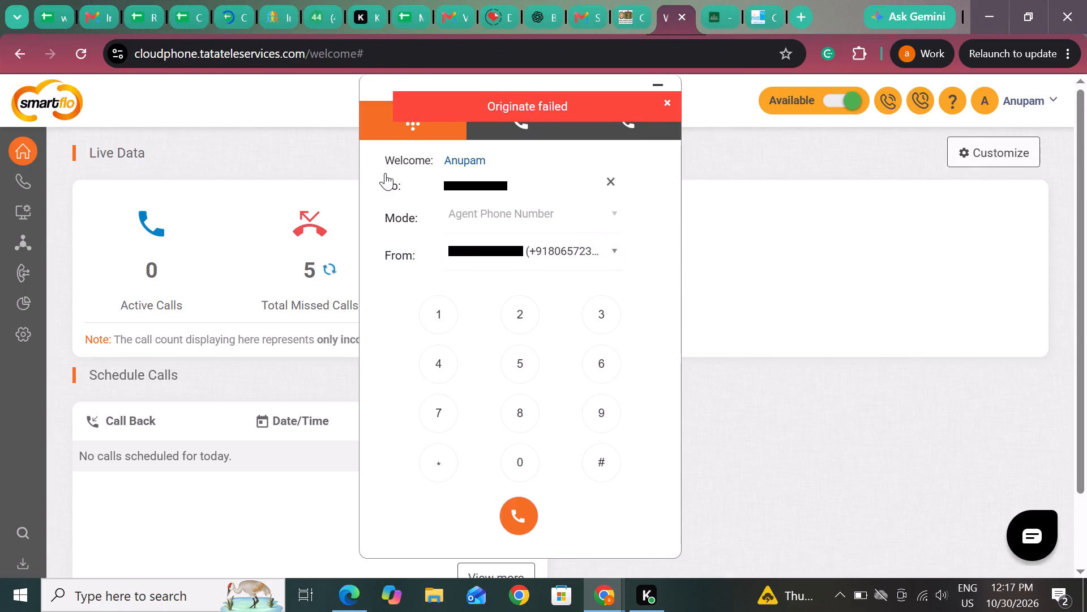
pyautogui.click(666, 103)
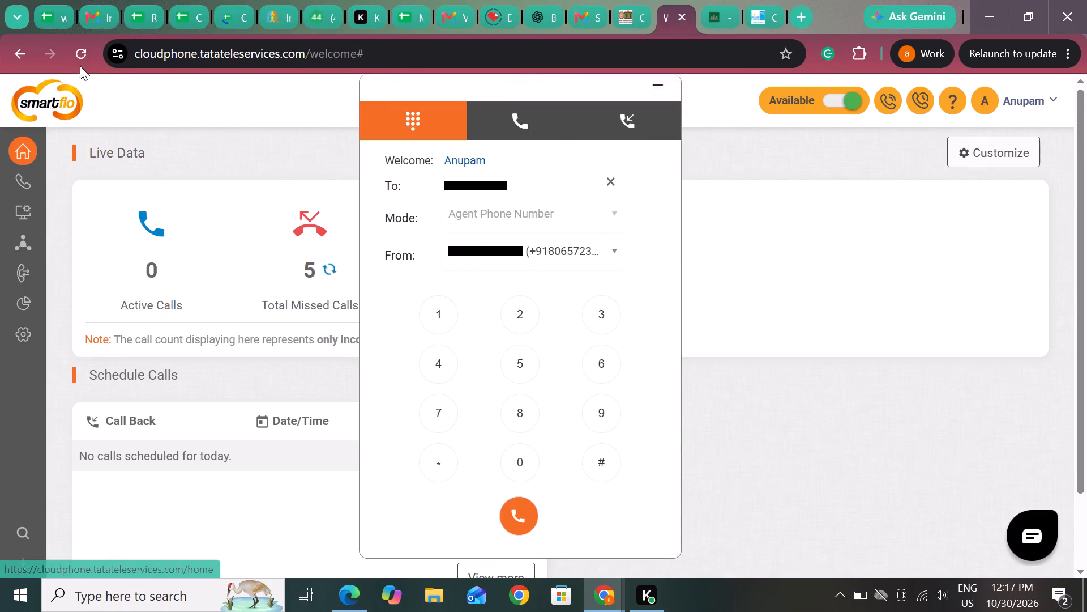
pyautogui.click(83, 63)
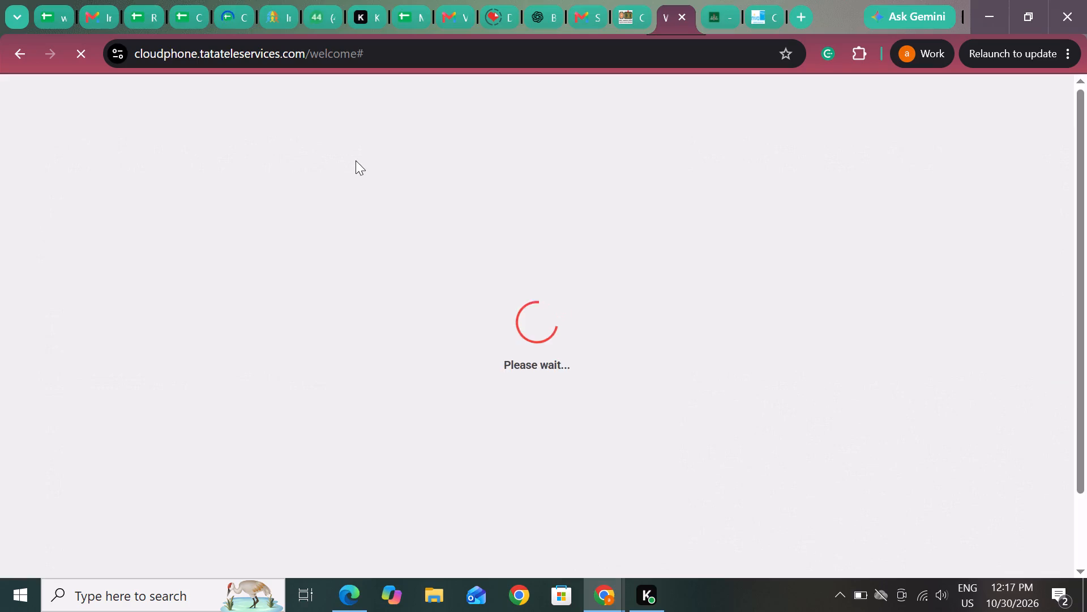
# Reopen the dialer and enter the copied phone number as the number to call.
pyautogui.click(879, 103)
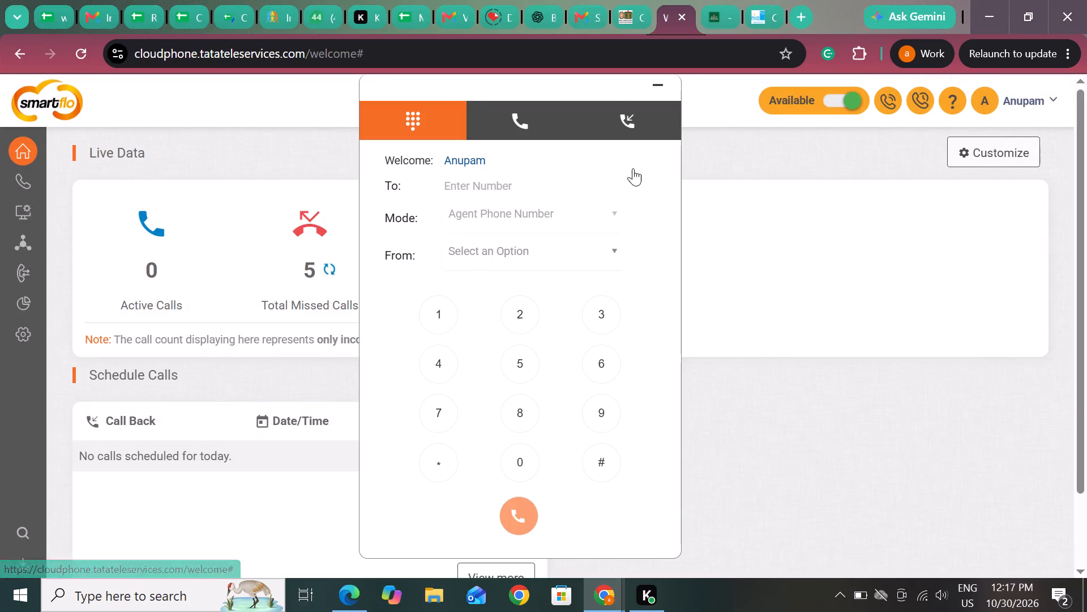
pyautogui.doubleClick(478, 185)
pyautogui.hotkey('ctrl', 'v')
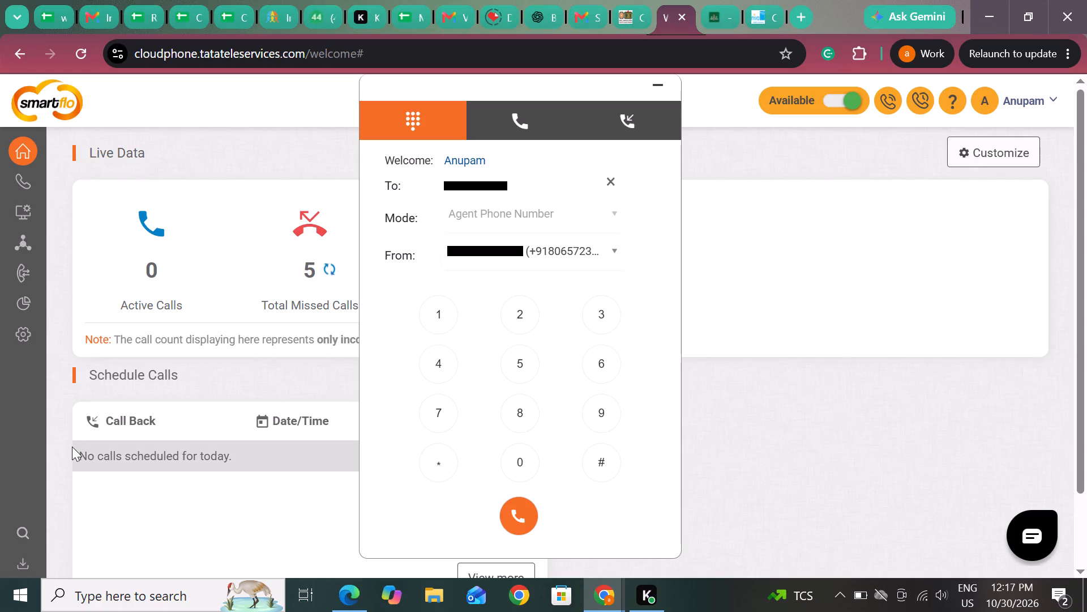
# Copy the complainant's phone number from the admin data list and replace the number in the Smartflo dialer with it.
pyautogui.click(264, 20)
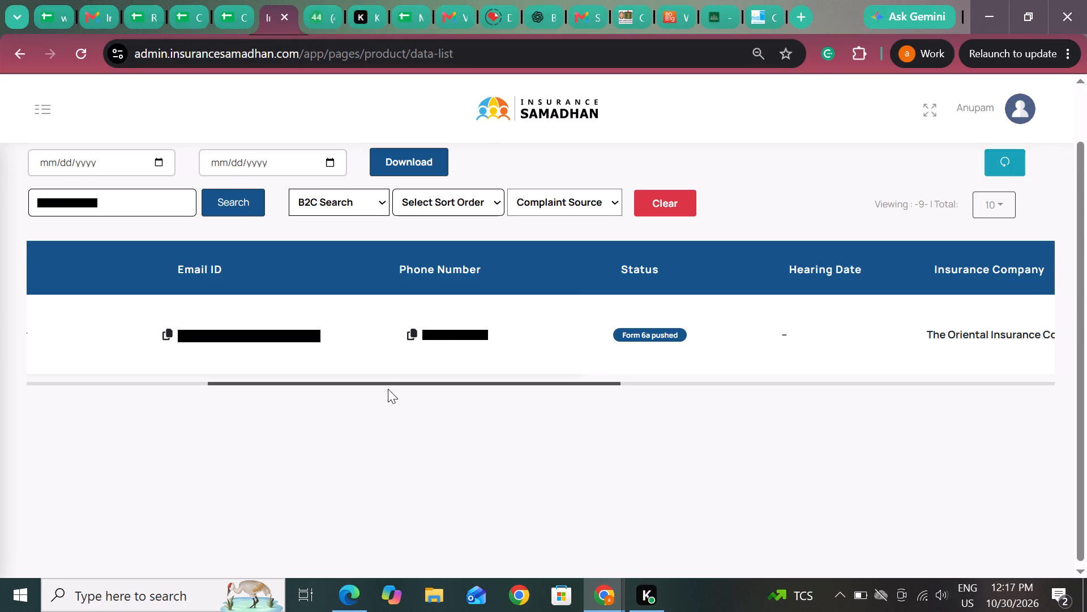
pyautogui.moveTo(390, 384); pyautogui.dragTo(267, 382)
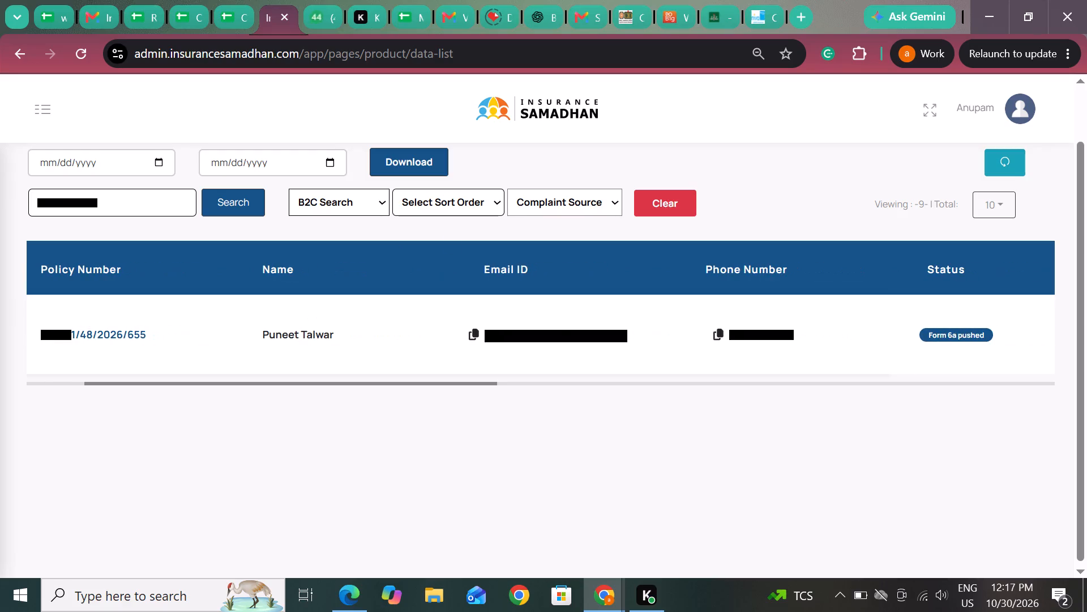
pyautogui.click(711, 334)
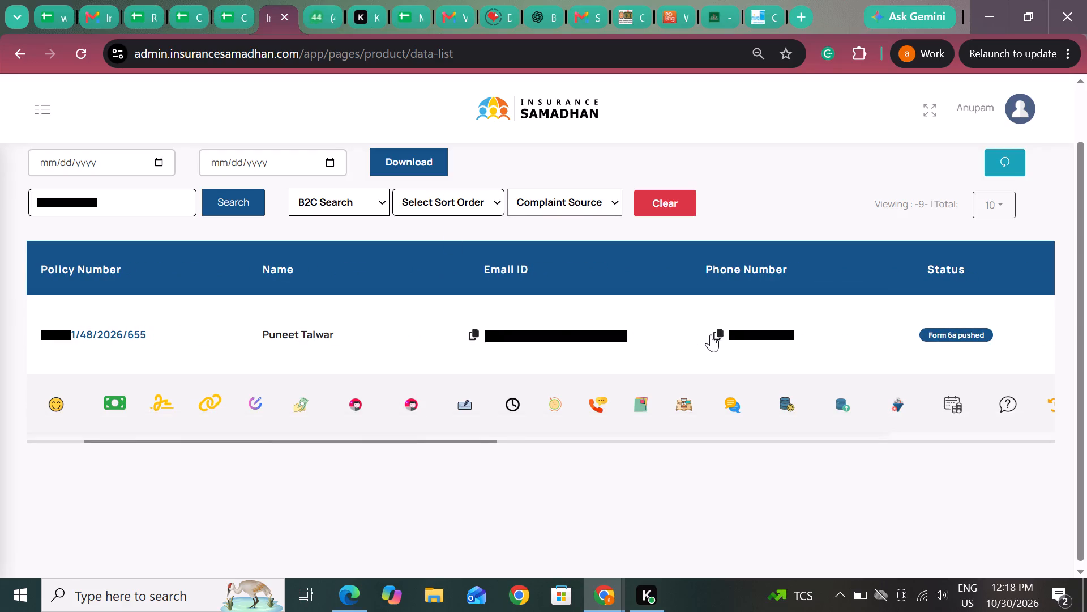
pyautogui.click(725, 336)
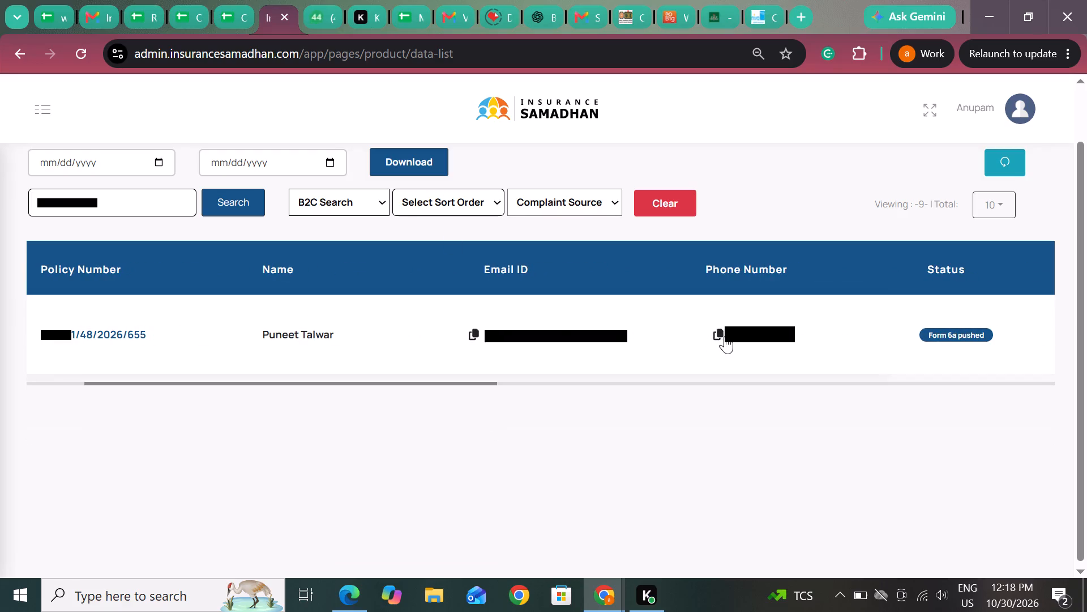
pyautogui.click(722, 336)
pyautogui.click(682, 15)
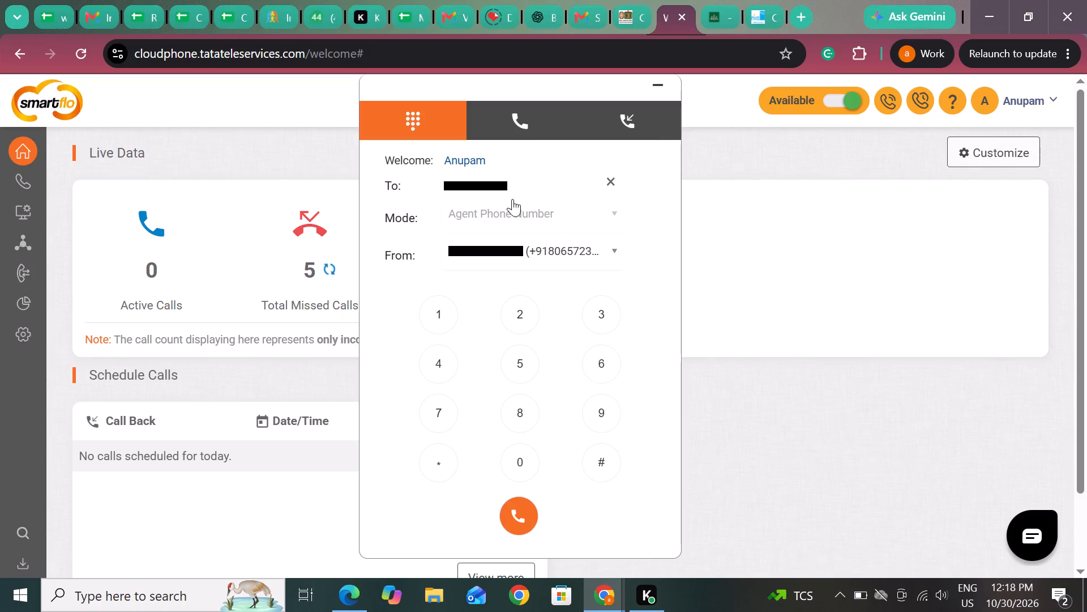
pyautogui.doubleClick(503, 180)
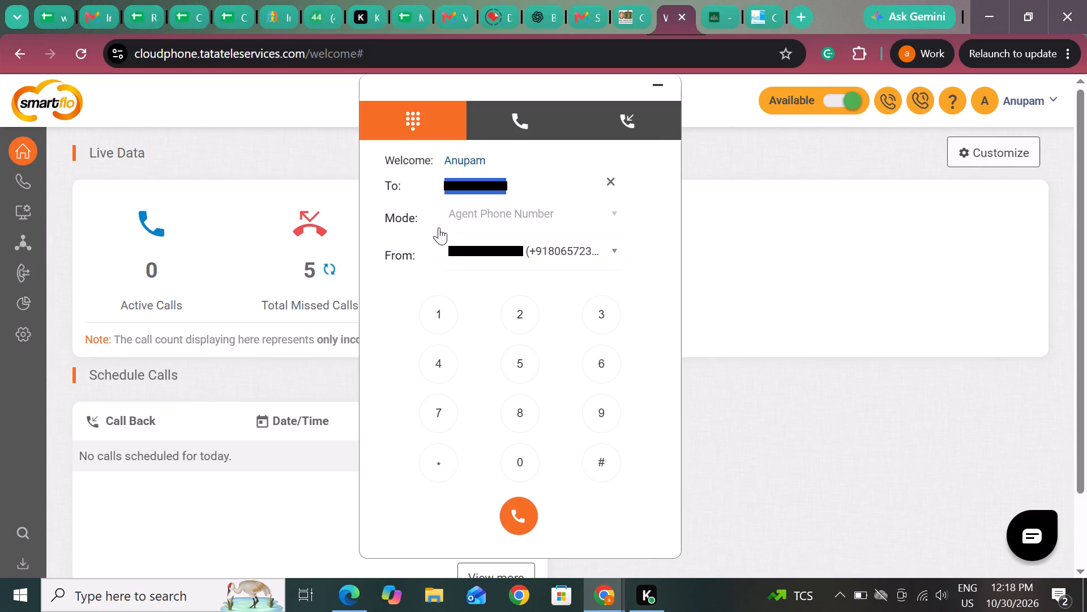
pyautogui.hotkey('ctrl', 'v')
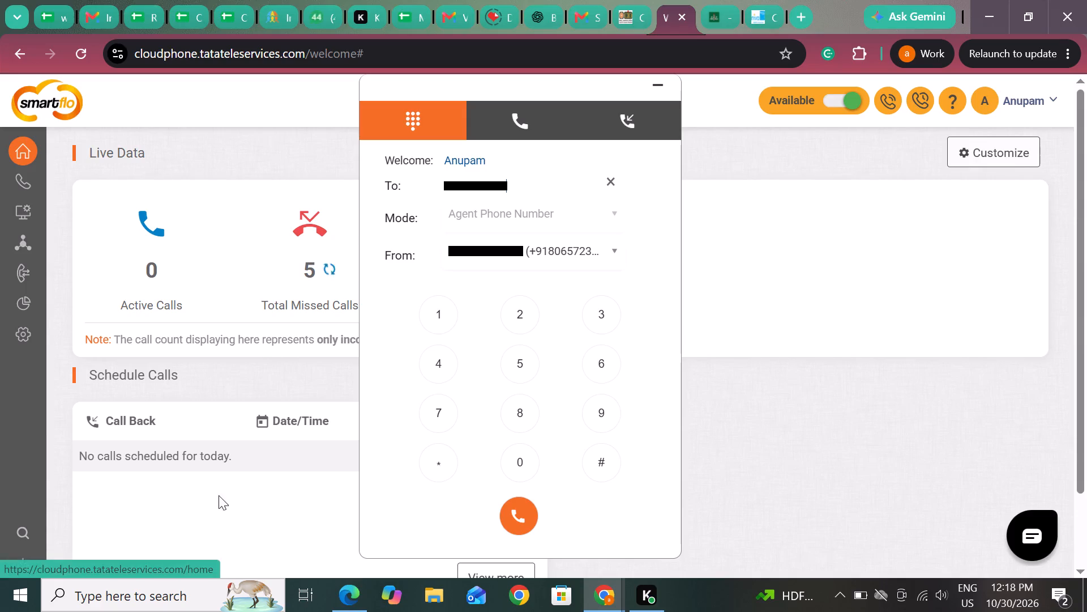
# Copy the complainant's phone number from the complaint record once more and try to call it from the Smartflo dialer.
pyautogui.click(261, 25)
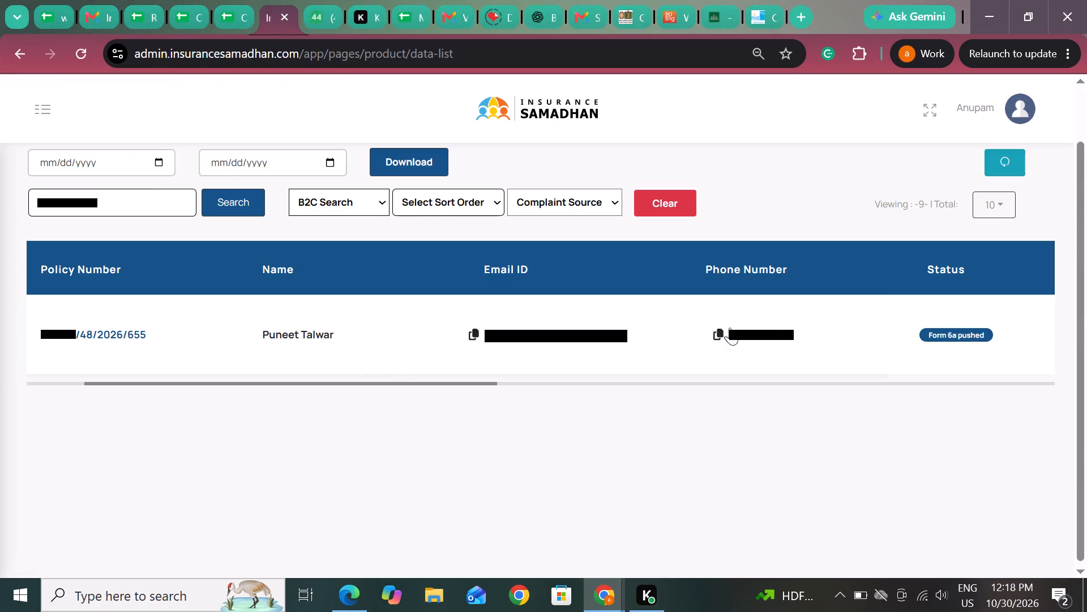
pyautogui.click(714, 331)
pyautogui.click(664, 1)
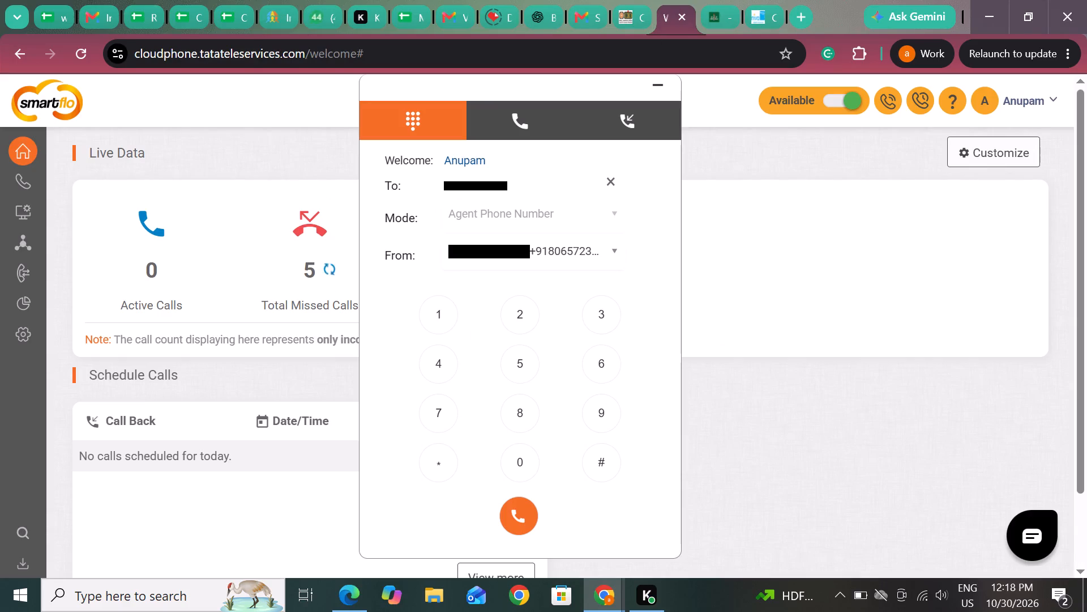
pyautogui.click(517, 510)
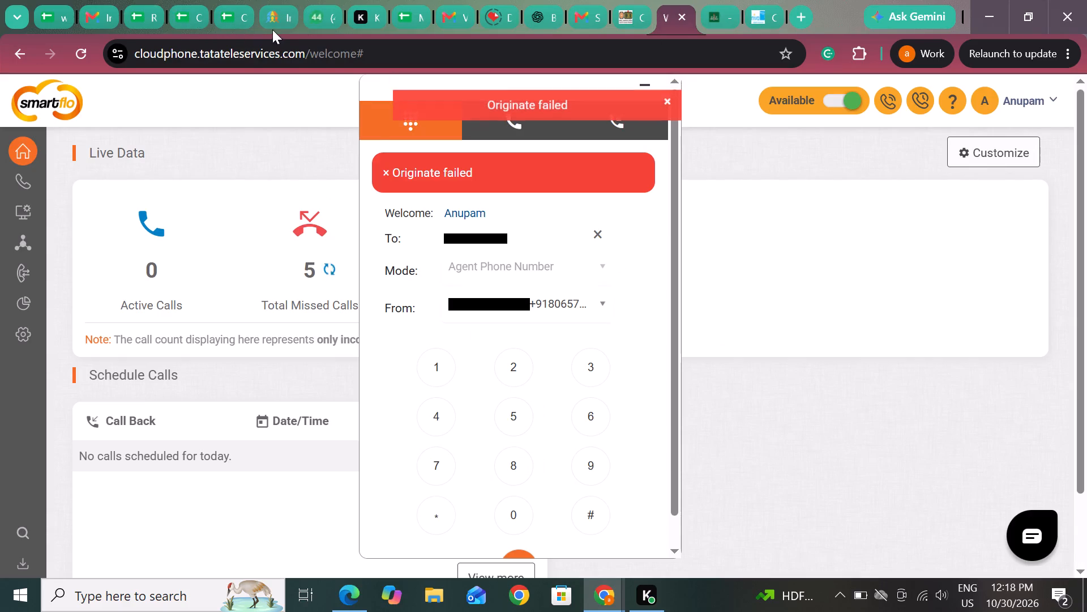
# Reload Smartflo, go to the Active Calls page and call the copied phone number from the dialer there.
pyautogui.click(81, 59)
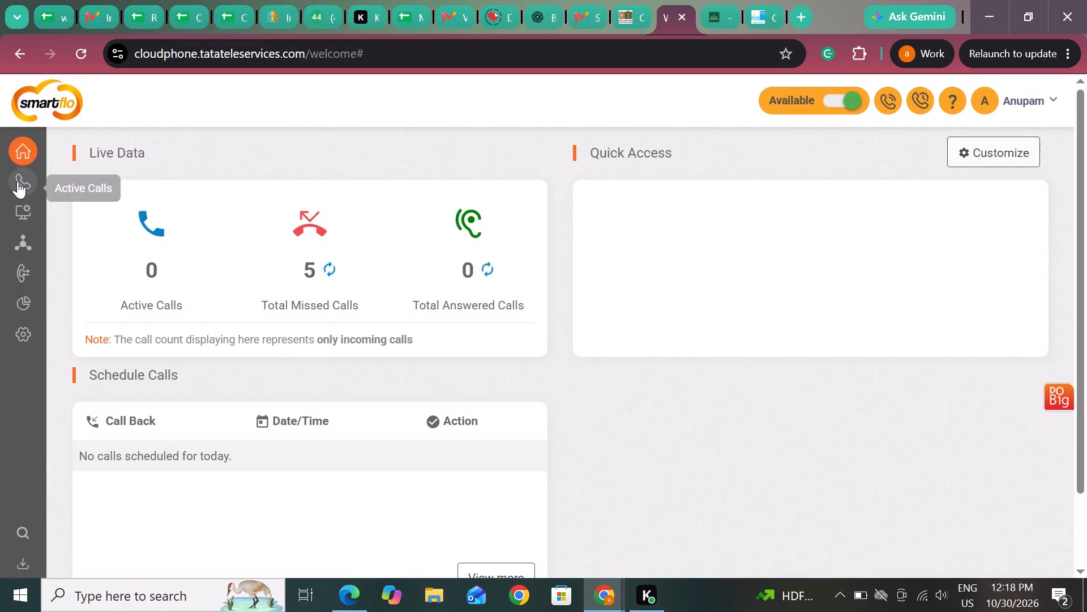
pyautogui.click(19, 181)
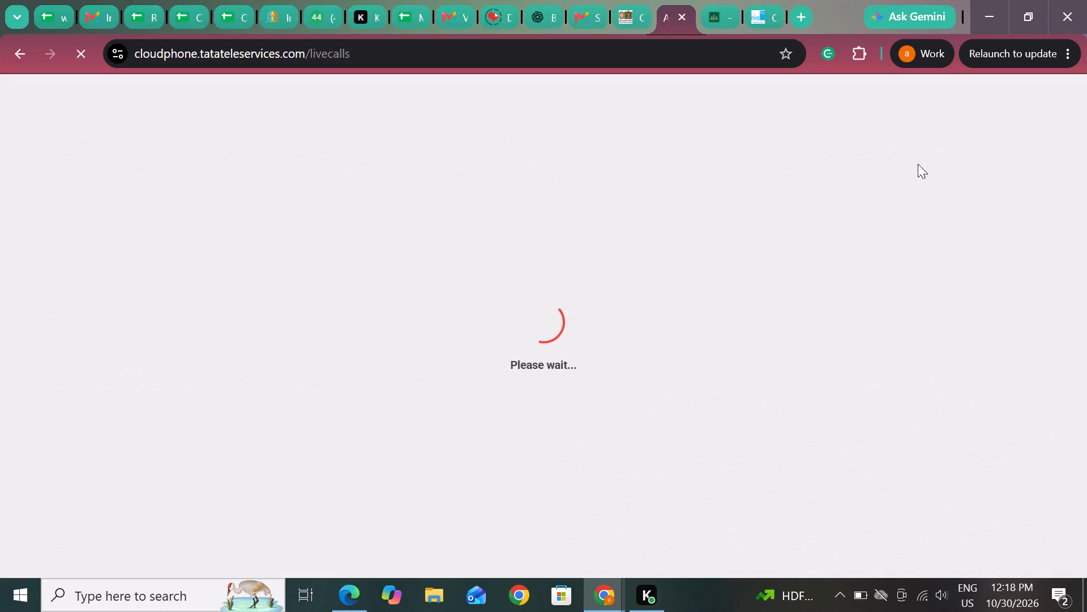
pyautogui.click(987, 164)
pyautogui.click(1003, 159)
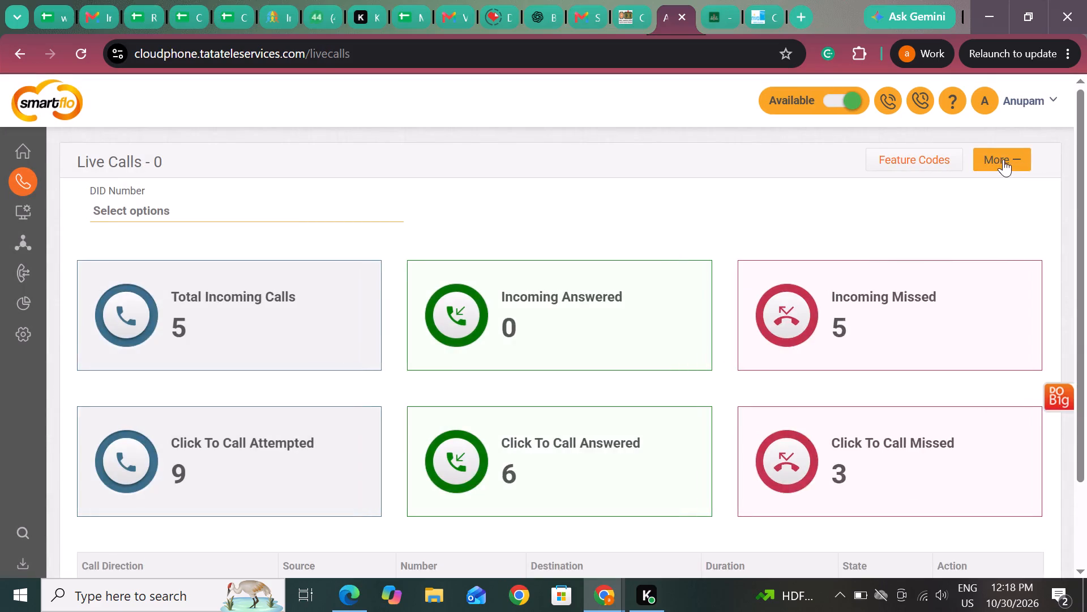
pyautogui.click(898, 104)
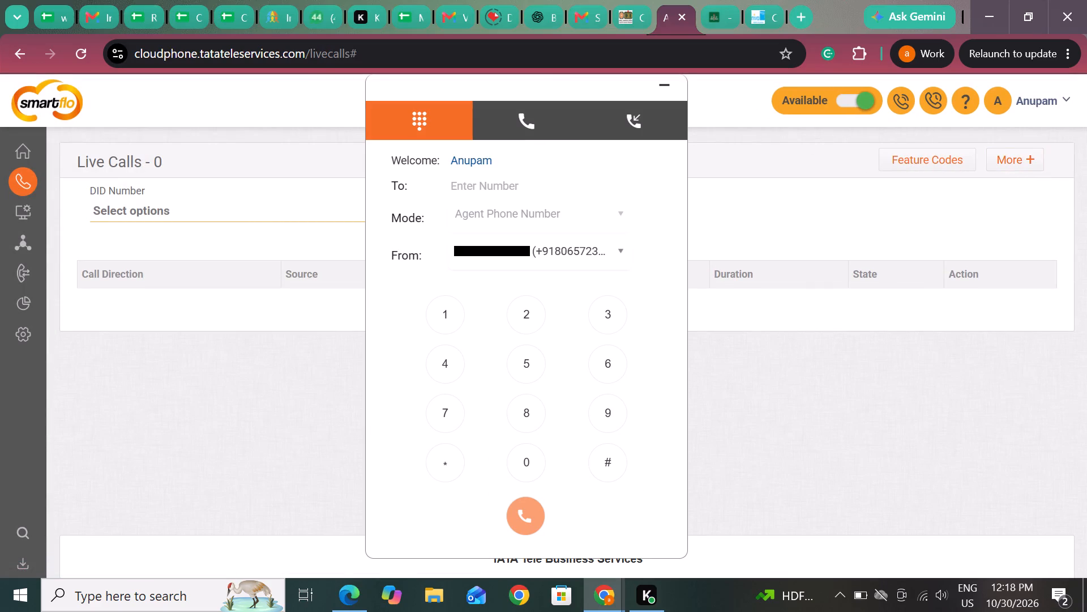
pyautogui.keyDown('ctrl'); pyautogui.click(467, 187); pyautogui.keyUp('ctrl')
pyautogui.hotkey('ctrl', 'v')
pyautogui.click(524, 515)
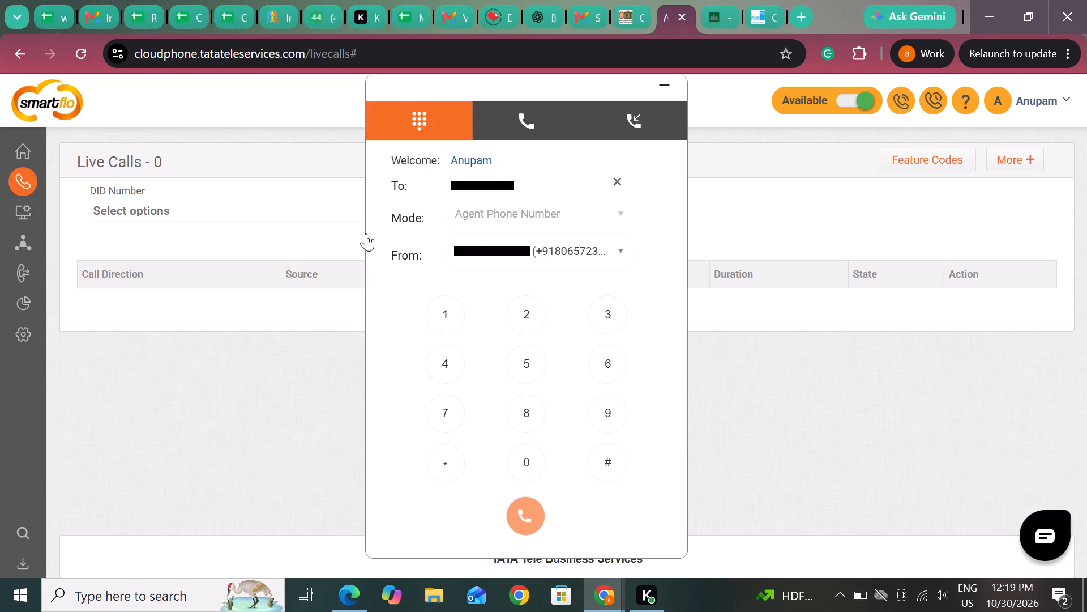
# Return to the complaint record in the admin data list, open its full complaint details and look over the form.
pyautogui.click(273, 22)
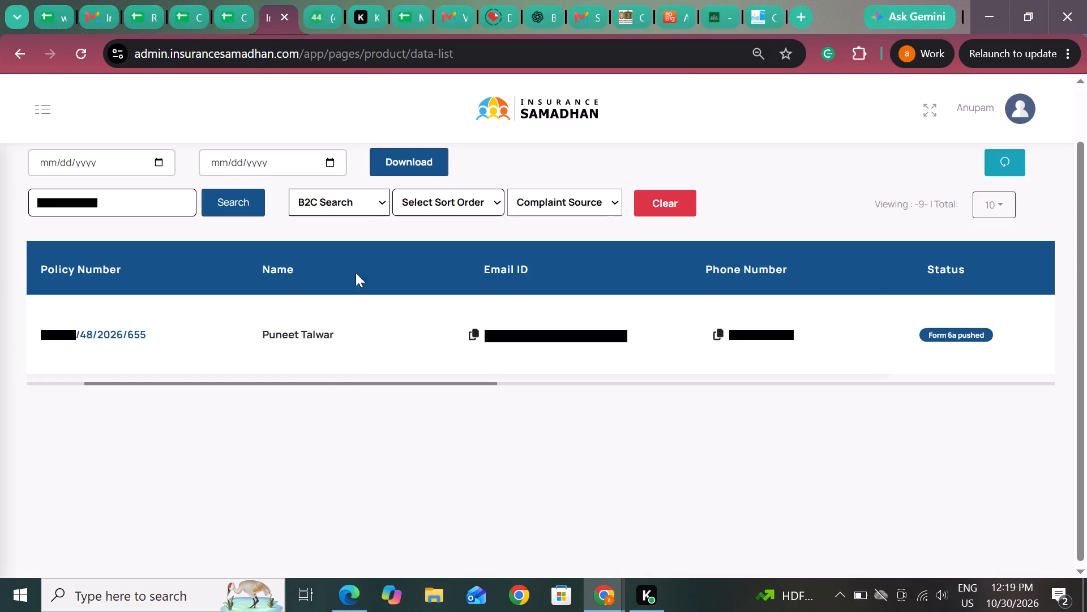
pyautogui.moveTo(290, 384); pyautogui.dragTo(186, 384)
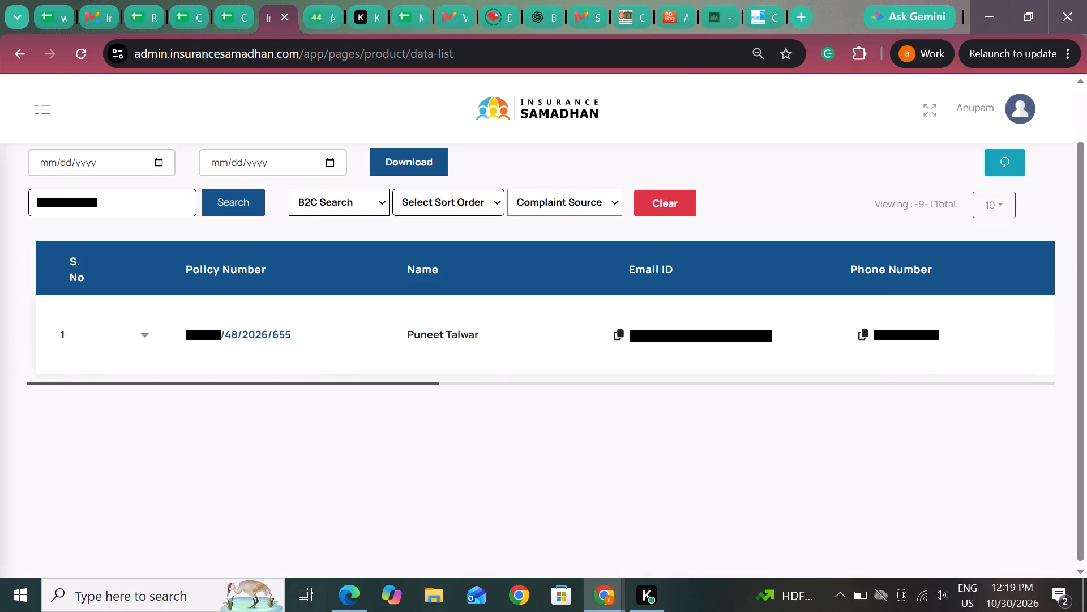
pyautogui.moveTo(186, 384); pyautogui.dragTo(374, 394)
pyautogui.click(142, 29)
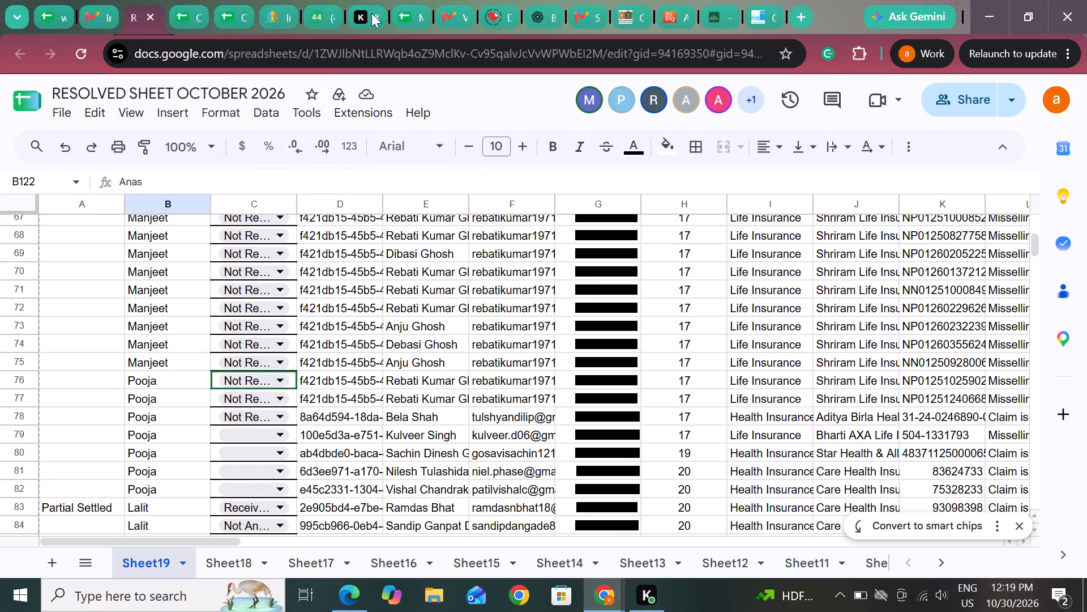
pyautogui.click(283, 12)
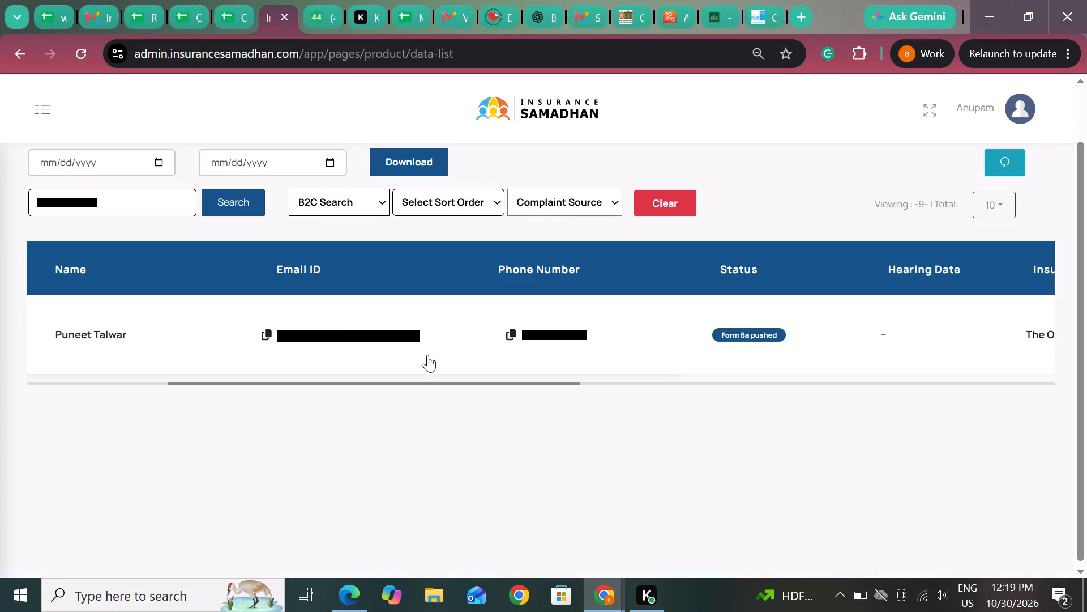
pyautogui.moveTo(375, 382); pyautogui.dragTo(284, 383)
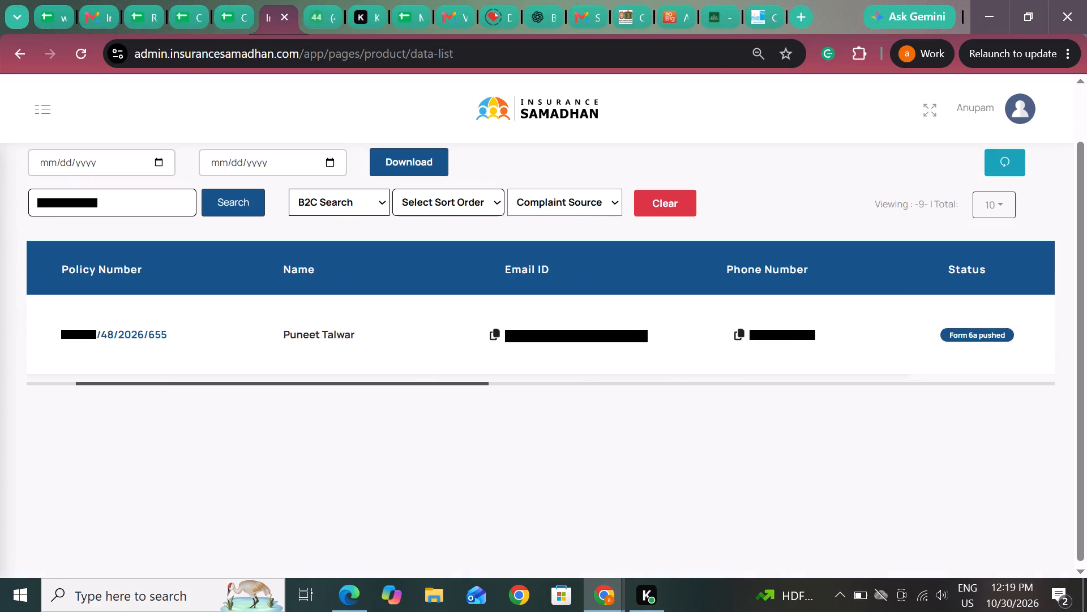
pyautogui.moveTo(284, 383); pyautogui.dragTo(260, 379)
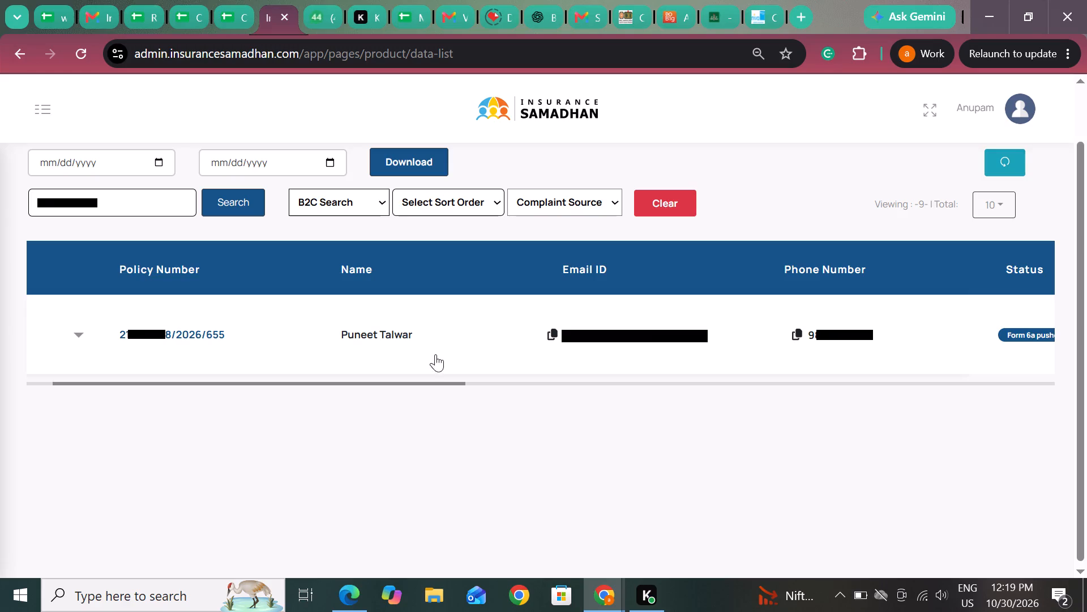
pyautogui.click(218, 337)
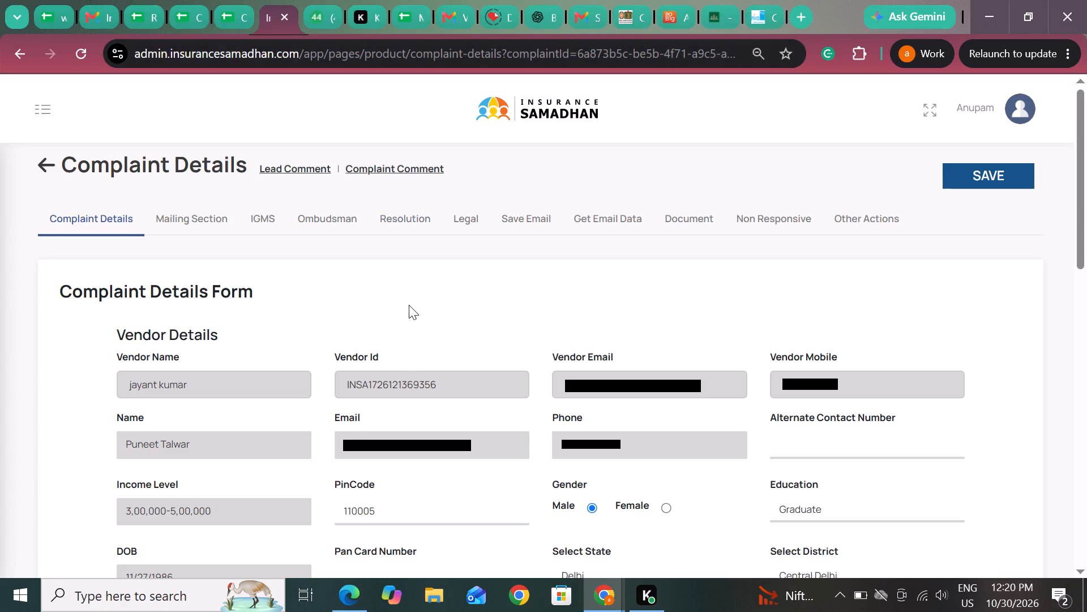
pyautogui.scroll(-1, 368, 278)
pyautogui.scroll(5, 368, 282)
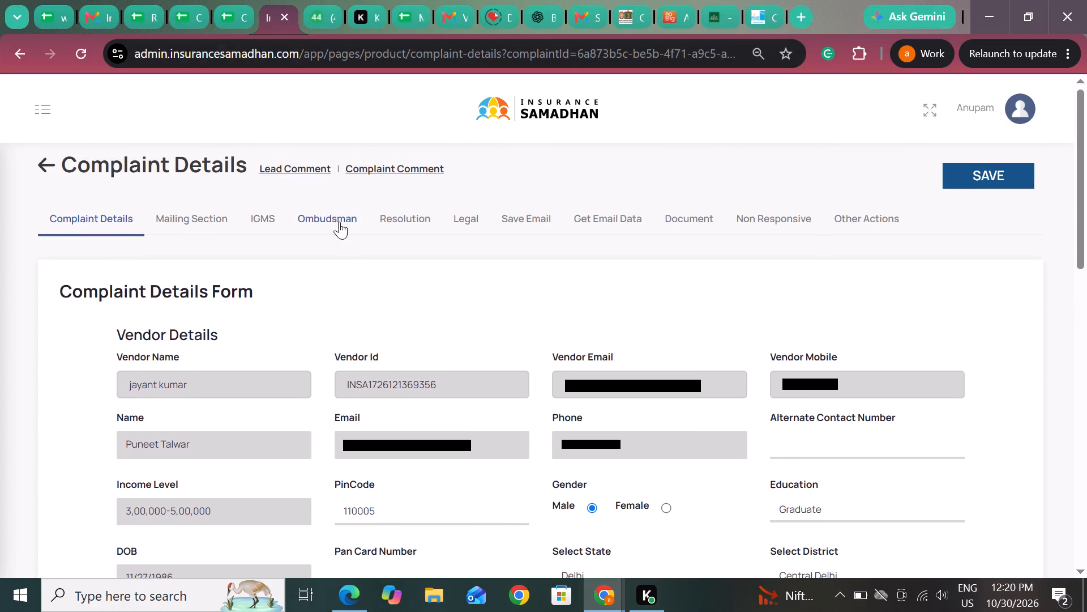
# In the complaint's Ombudsman section, review the entries and set the Form 6A submission method to Courier.
pyautogui.click(339, 222)
pyautogui.scroll(-6, 433, 280)
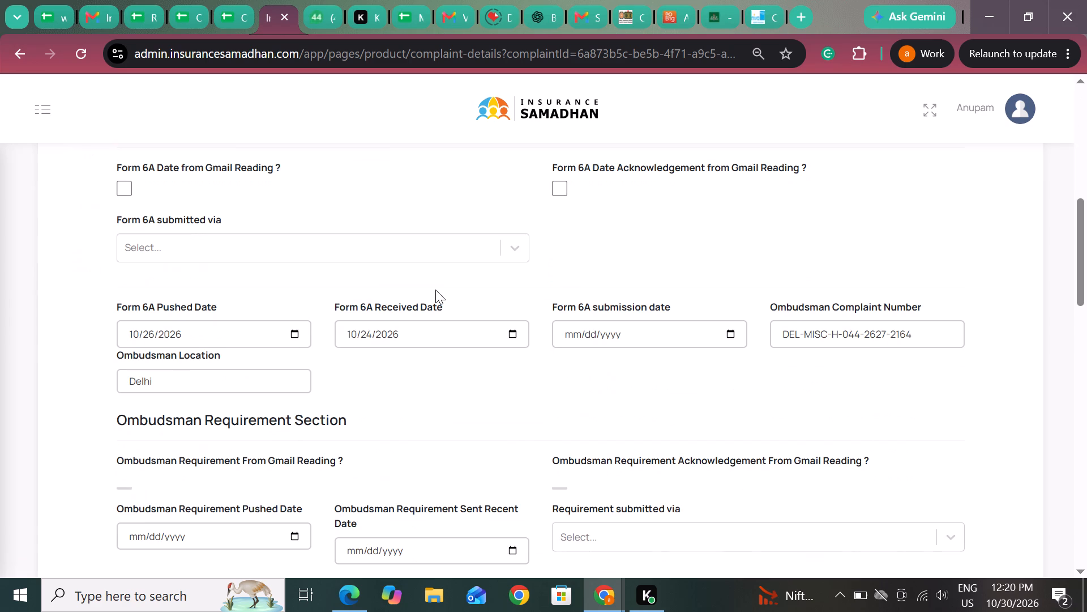
pyautogui.scroll(5, 438, 291)
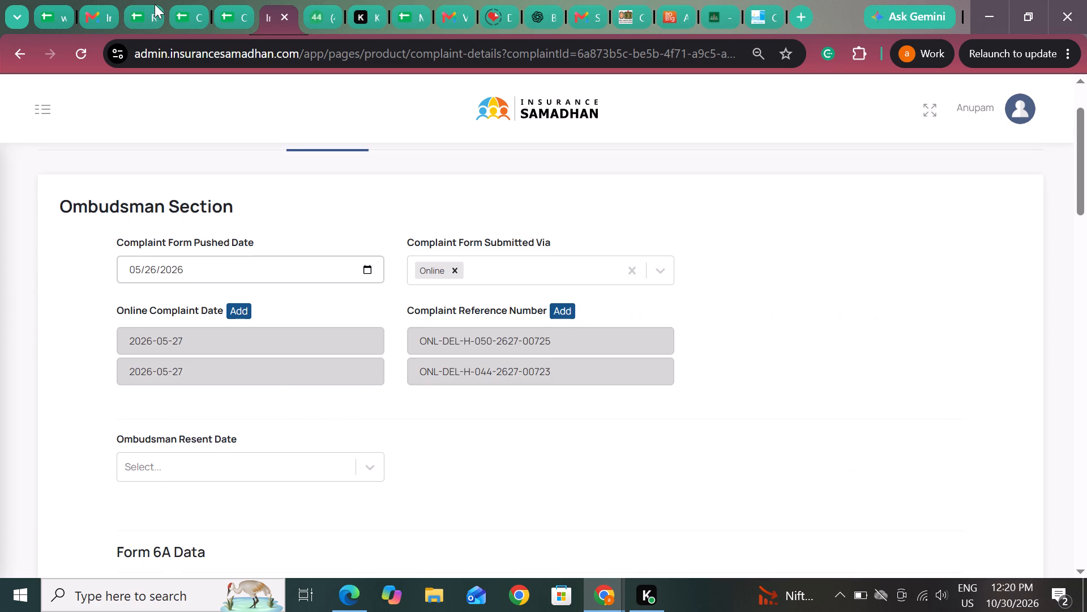
pyautogui.scroll(6, 393, 231)
pyautogui.scroll(-5, 392, 295)
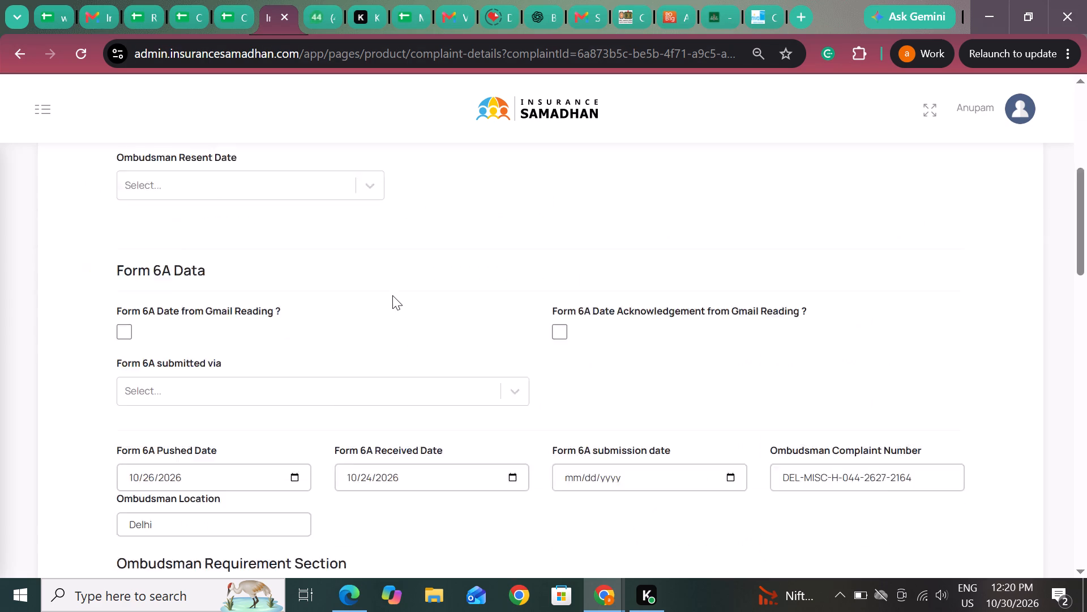
pyautogui.click(319, 335)
pyautogui.click(206, 396)
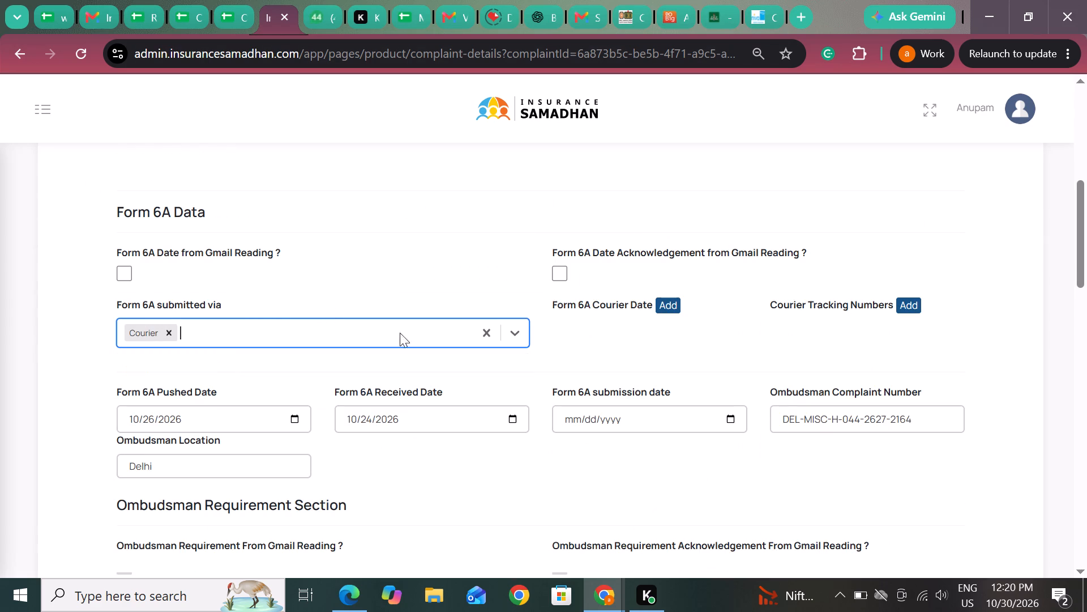
# Add an empty Form 6A courier date entry and an empty courier tracking number entry, and bring up the tracking number suggestions.
pyautogui.click(674, 303)
pyautogui.click(900, 305)
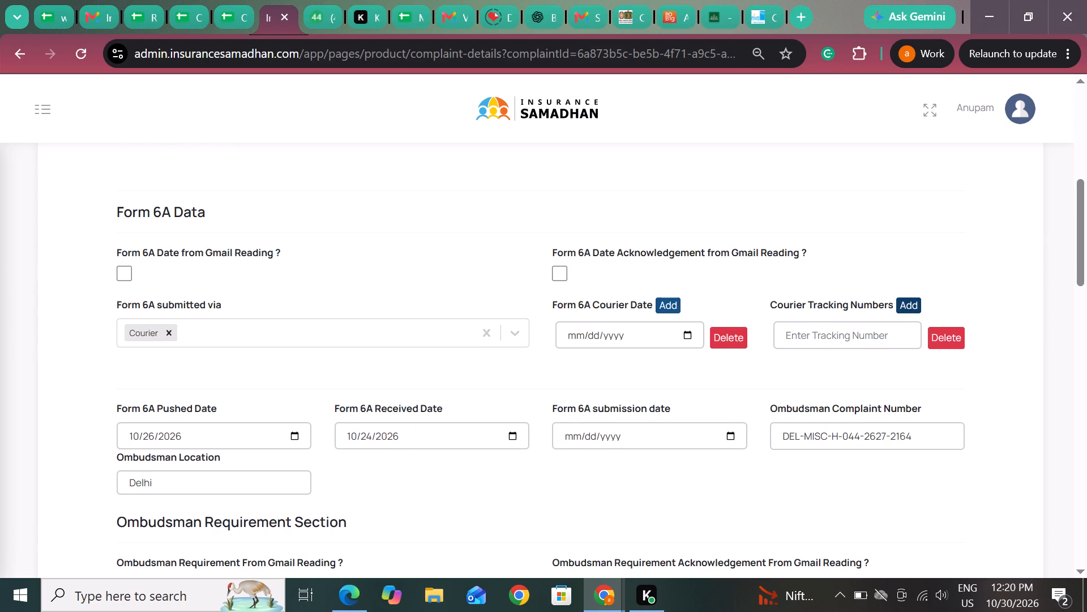
pyautogui.click(874, 338)
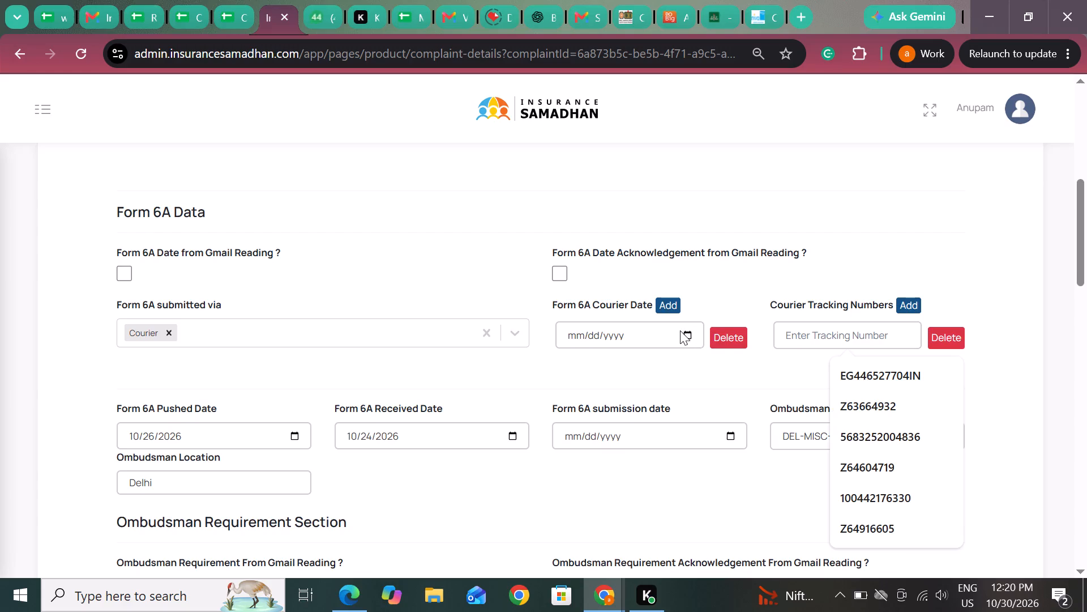
# Return to the complaint's Complaint Details form to view the complainant's contact information.
pyautogui.scroll(5, 214, 239)
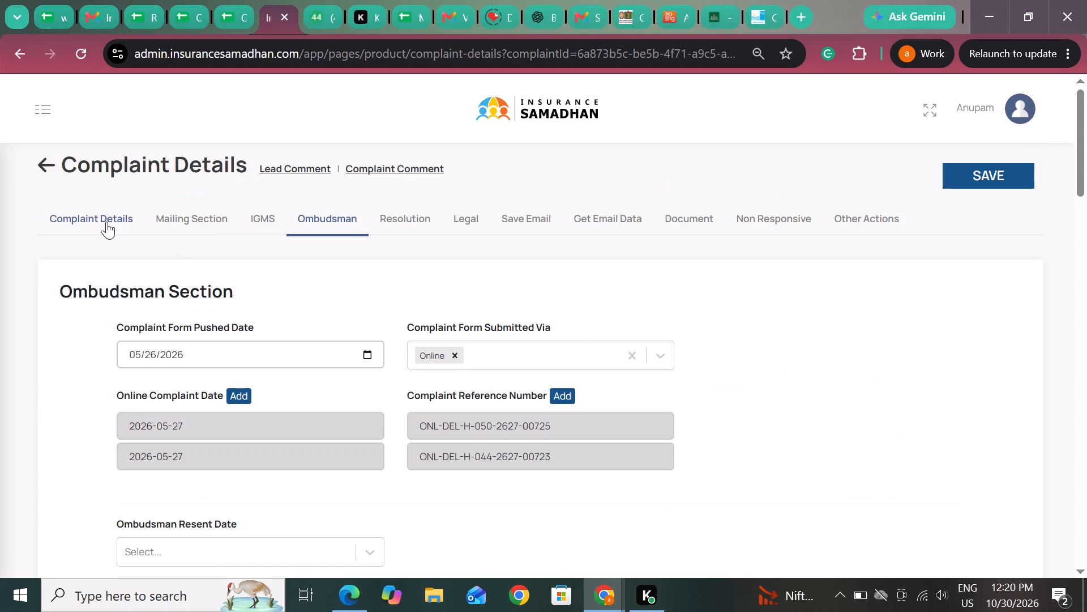
pyautogui.click(105, 221)
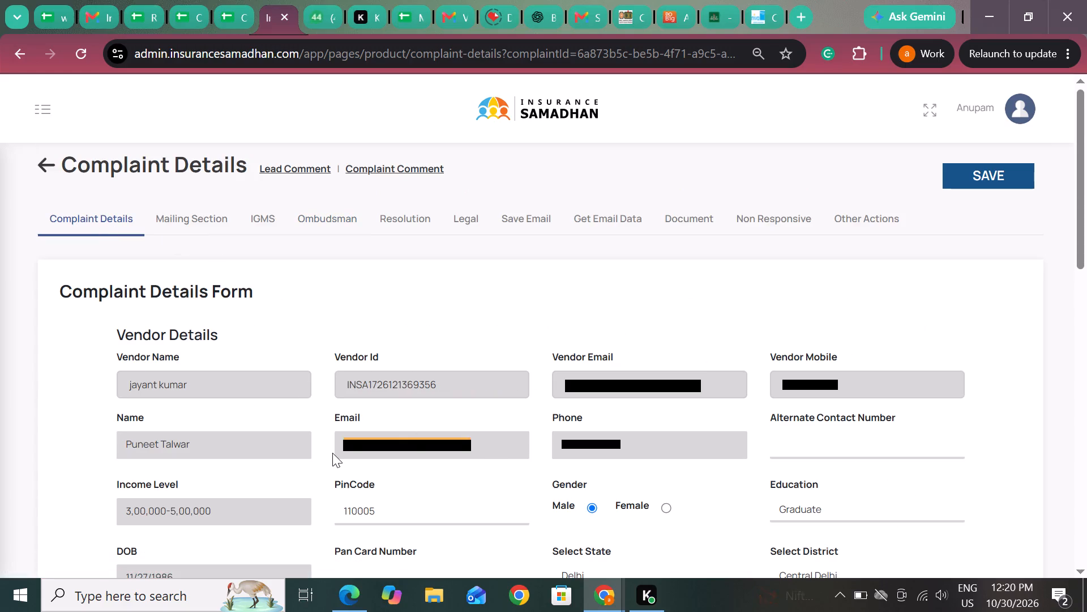
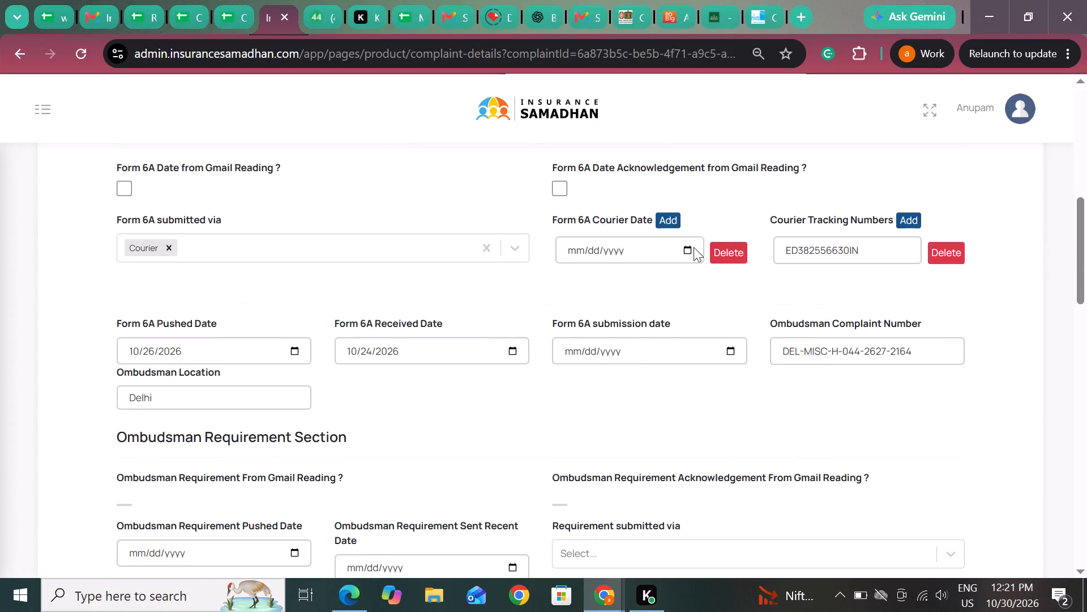
# Set the Form 6A Courier Date to 10/27/2026 in the complaint's Ombudsman section and save the complaint details.
pyautogui.click(687, 247)
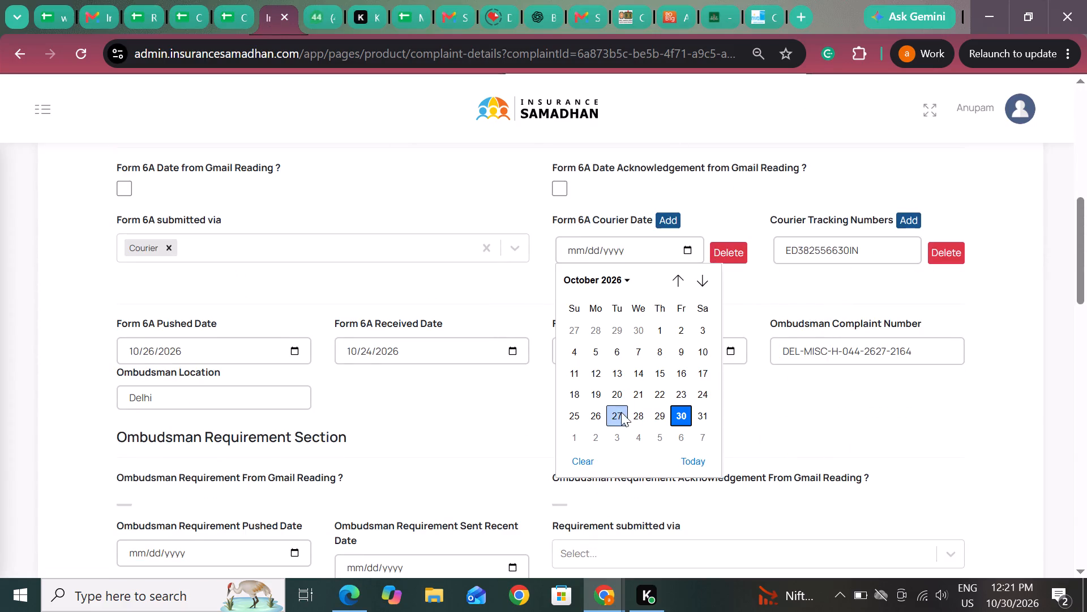
pyautogui.click(621, 412)
pyautogui.scroll(6, 994, 210)
pyautogui.click(1016, 174)
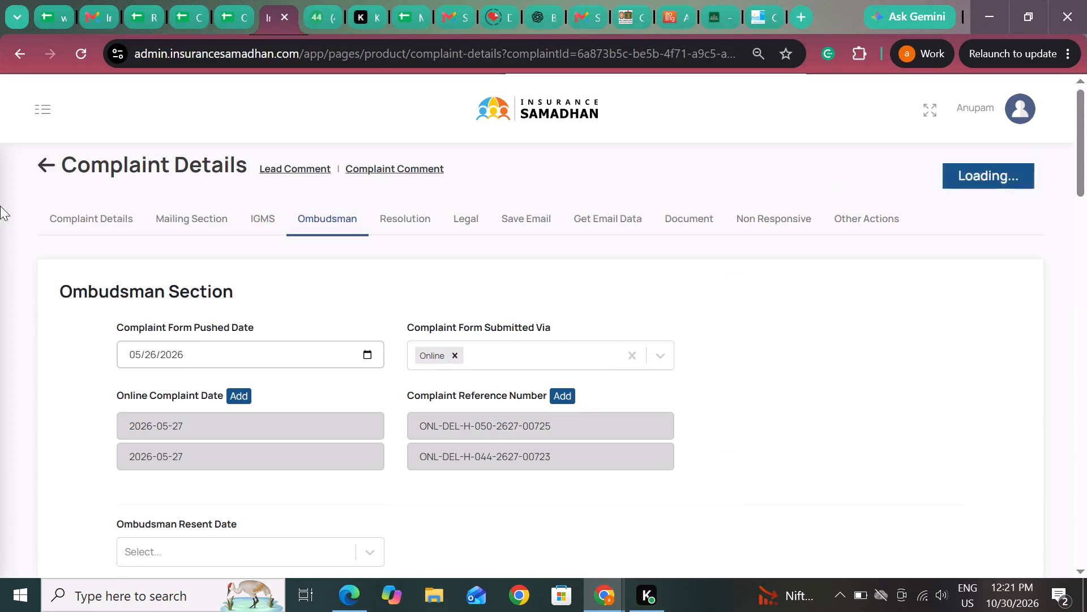
# Go back from the complaint details to the Form 6a Received Complaints list and check the complaint's status.
pyautogui.click(48, 167)
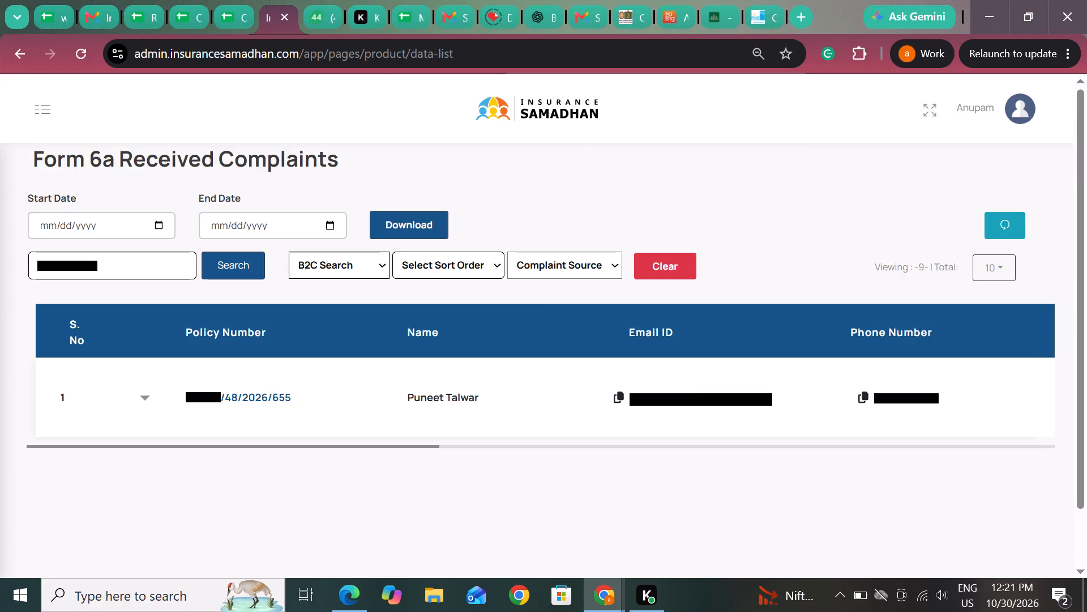
pyautogui.scroll(1, 549, 388)
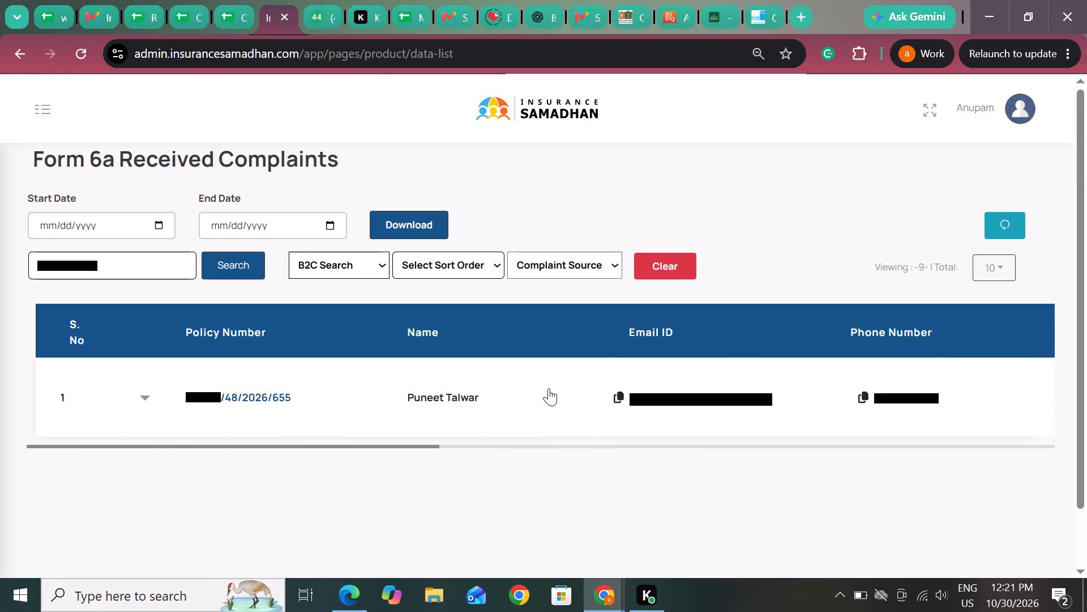
pyautogui.scroll(1, 622, 399)
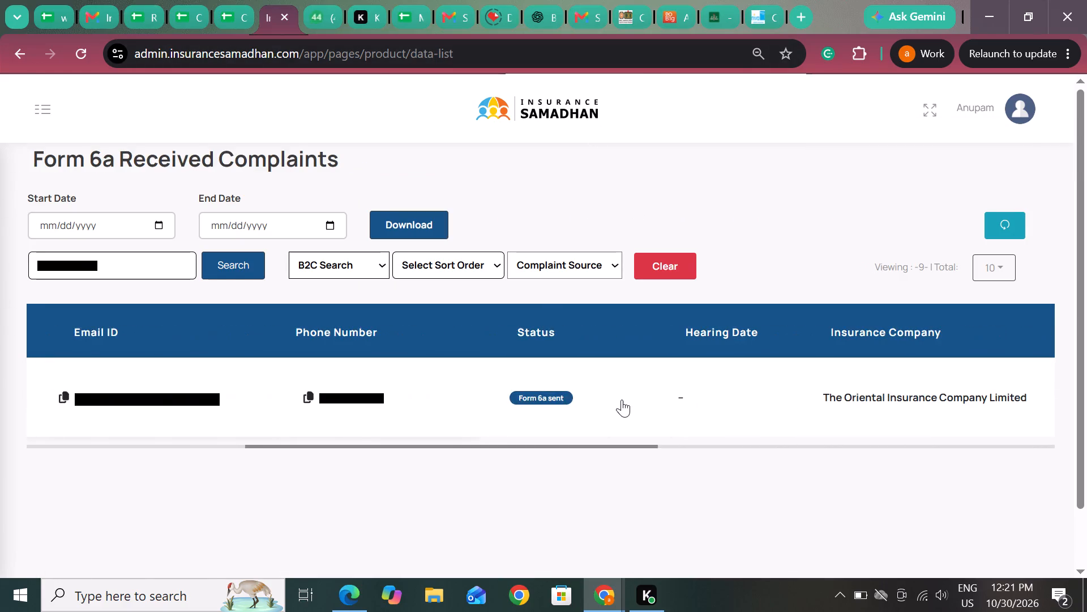
pyautogui.scroll(1, 622, 399)
# In the ombudsman 2026 worksheet, highlight the entire row 562 of the September 6A pushed sheet in bright green.
pyautogui.click(61, 23)
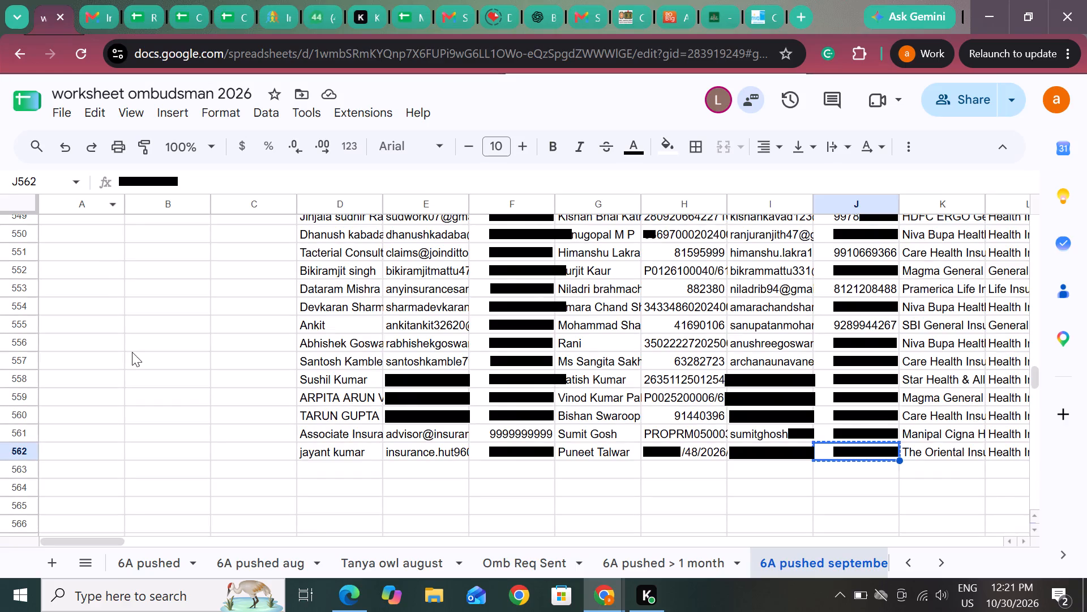
pyautogui.click(189, 450)
pyautogui.click(63, 454)
pyautogui.click(13, 450)
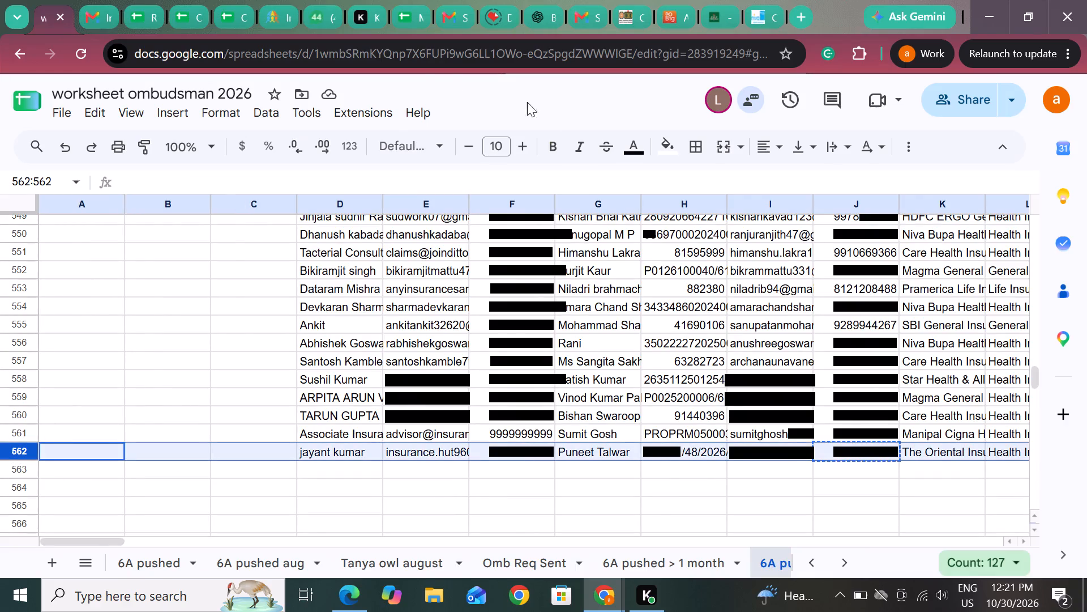
pyautogui.click(664, 146)
pyautogui.click(744, 223)
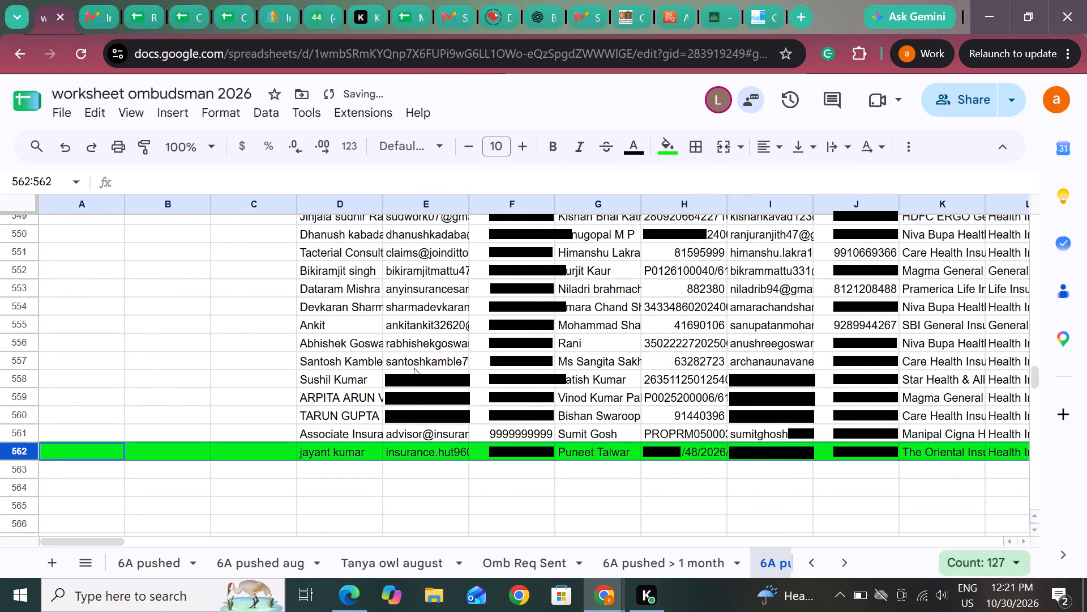
# Copy the complainant's phone number from row 561 of the worksheet and search for it in the admin portal's Form 6a complaints list.
pyautogui.scroll(11, 305, 361)
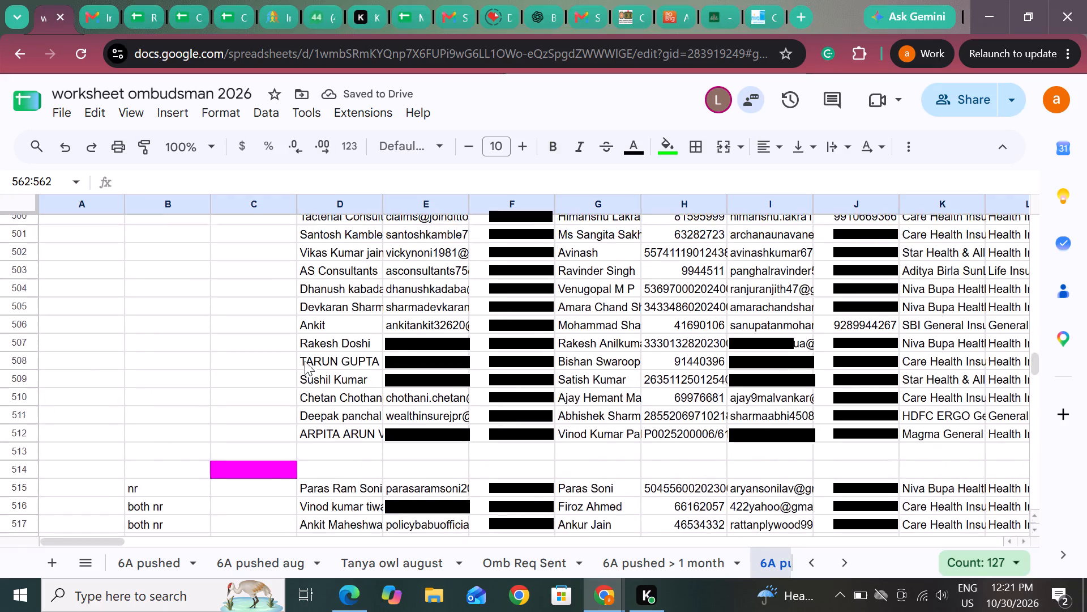
pyautogui.scroll(-2, 305, 361)
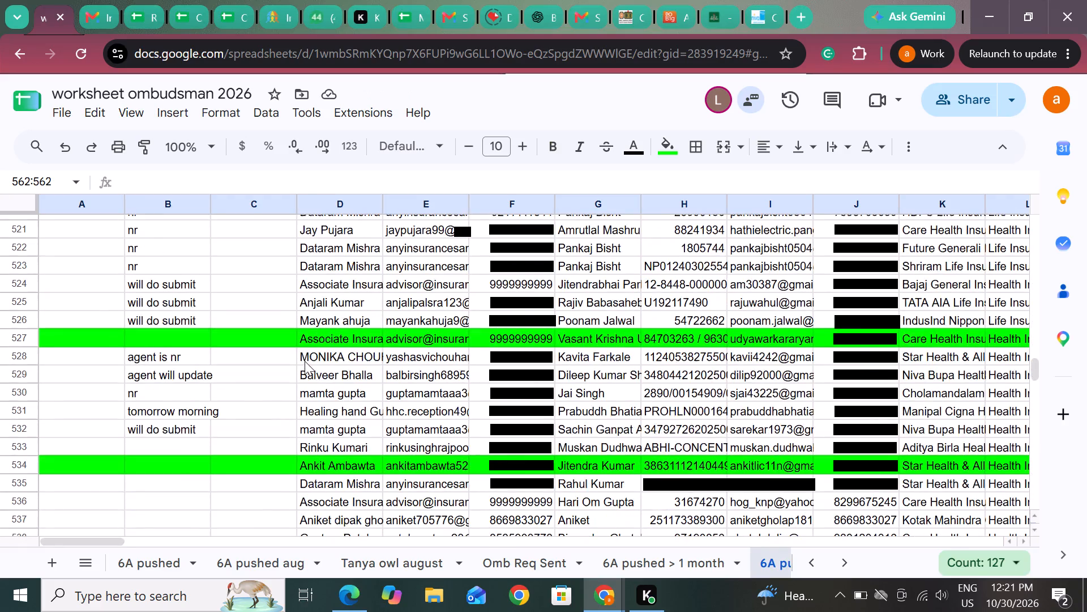
pyautogui.scroll(-4, 305, 361)
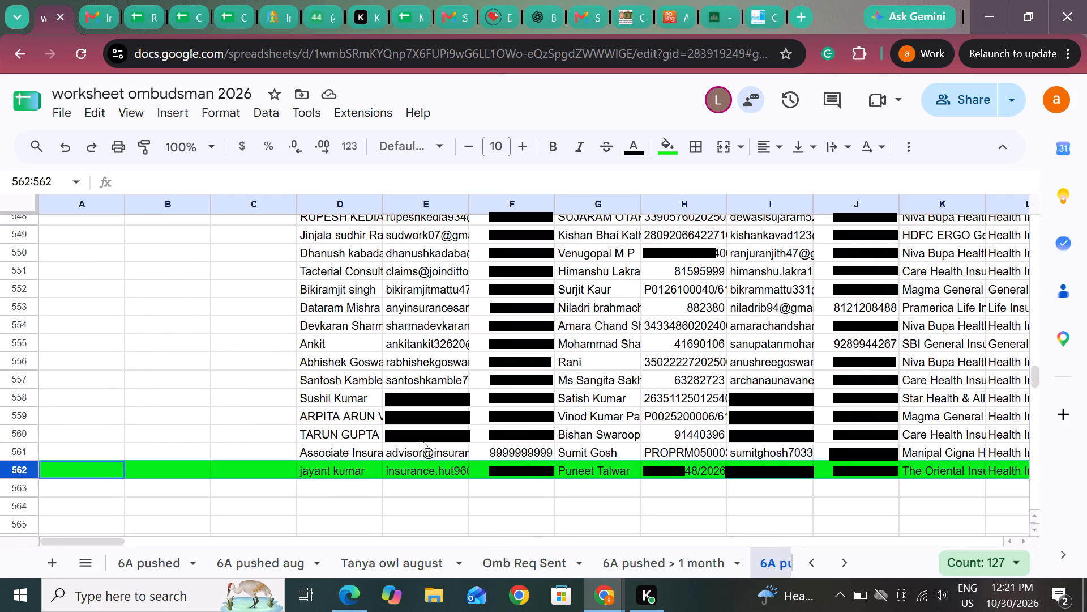
pyautogui.click(557, 453)
pyautogui.click(729, 460)
pyautogui.click(835, 451)
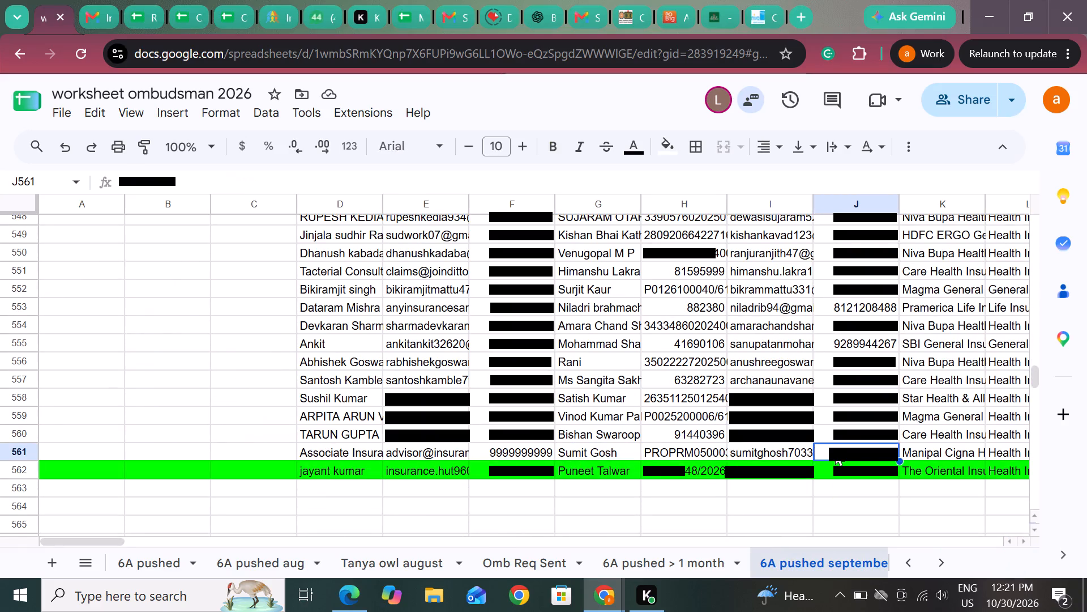
pyautogui.hotkey('ctrl', 'c')
pyautogui.hotkey('ctrl', 'c')
pyautogui.click(255, 25)
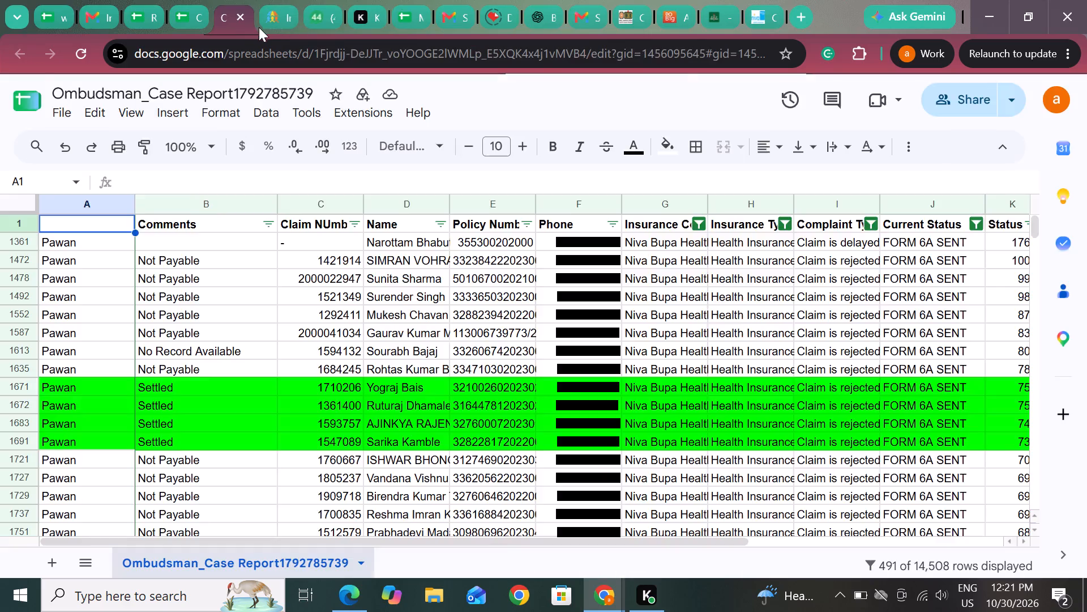
pyautogui.click(271, 29)
pyautogui.keyDown('ctrl'); pyautogui.doubleClick(131, 267); pyautogui.keyUp('ctrl')
pyautogui.hotkey('ctrl', 'v')
pyautogui.keyDown('ctrl'); pyautogui.click(220, 269); pyautogui.keyUp('ctrl')
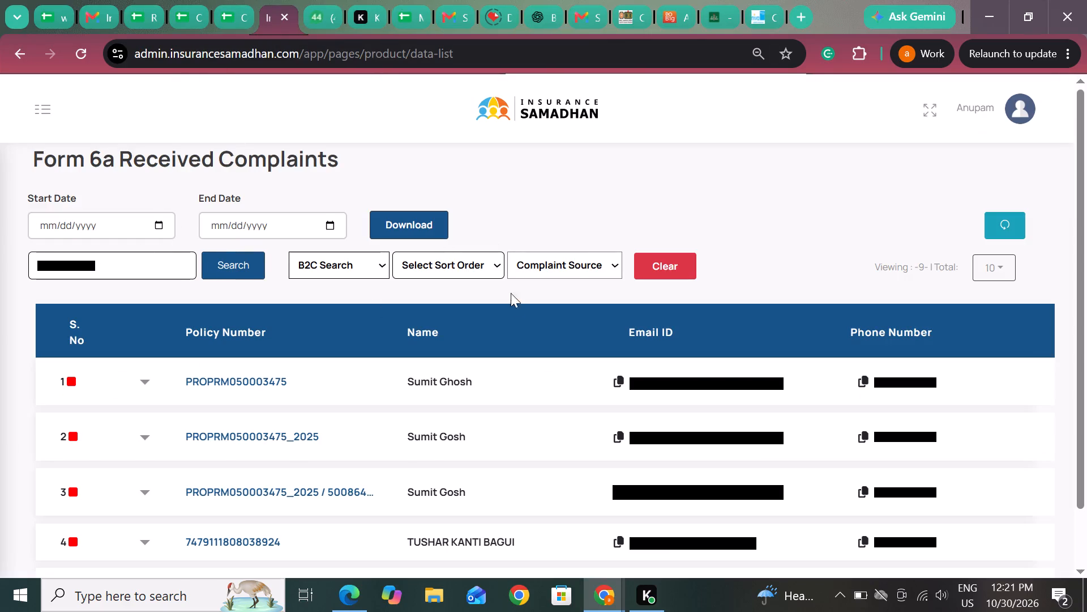
# Find the Form 6a pushed Manipal Cigna complaint in the results, expand its record and copy its phone number.
pyautogui.scroll(-3, 508, 300)
pyautogui.scroll(-2, 455, 318)
pyautogui.hscroll(-3, 455, 318)
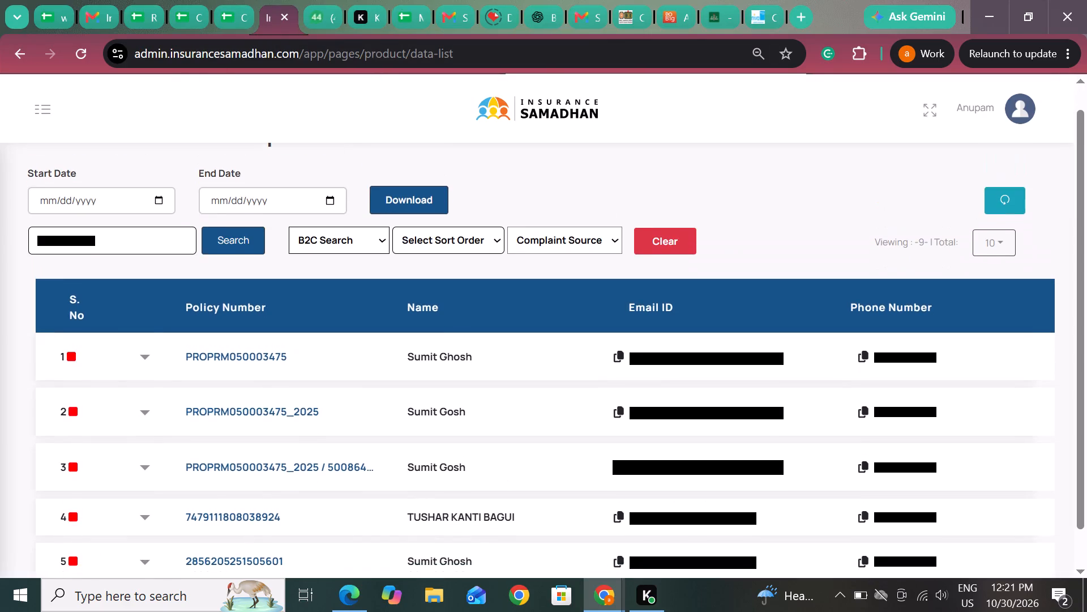
pyautogui.hscroll(-3, 455, 318)
pyautogui.scroll(-4, 466, 383)
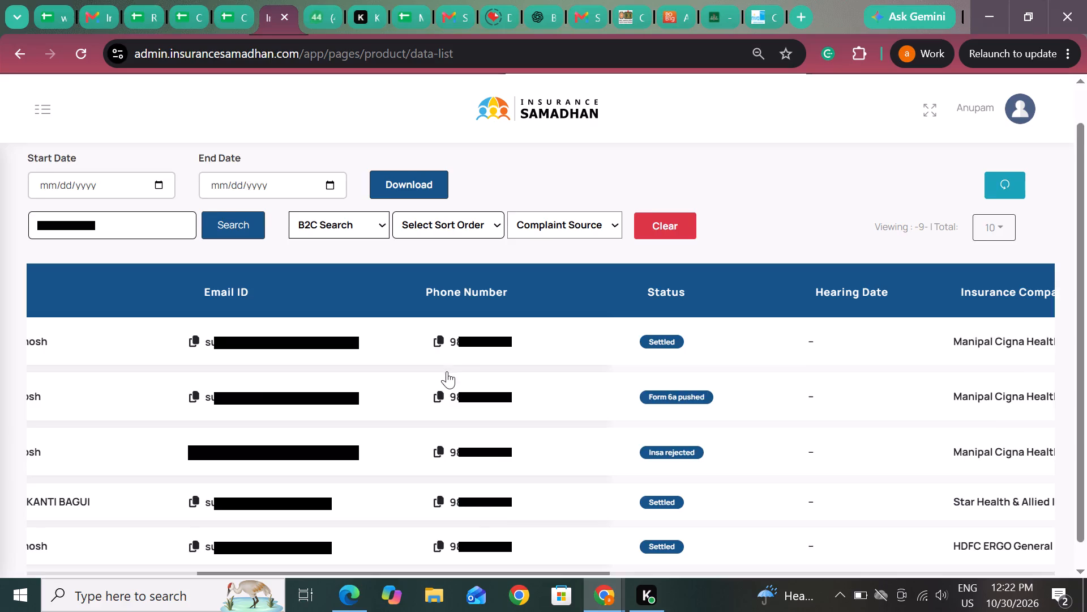
pyautogui.click(447, 371)
pyautogui.click(439, 369)
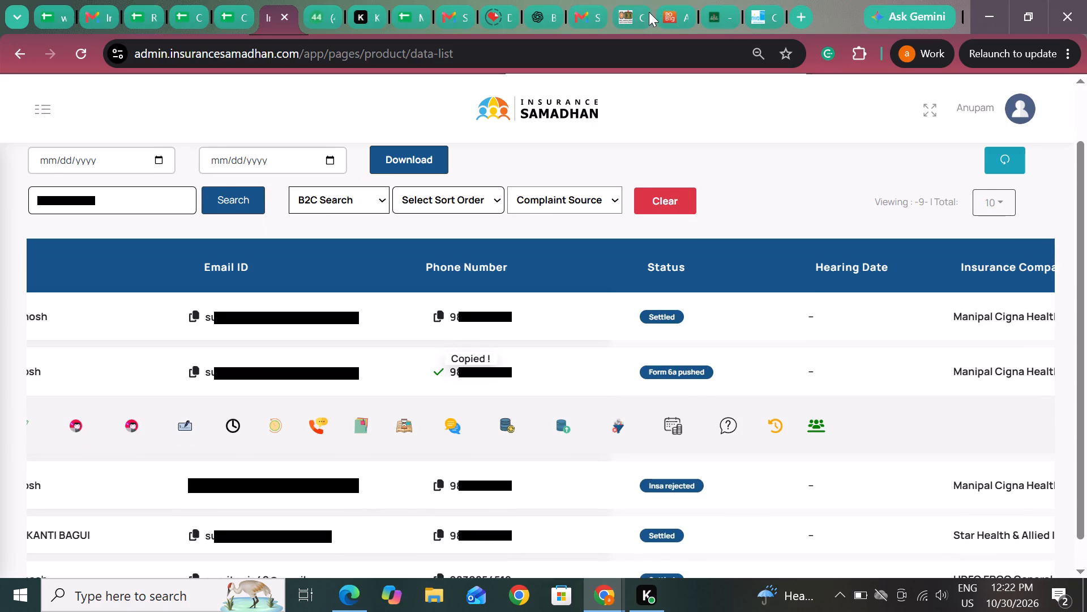
# Switch to Smartflo, replace the dialer's number with the copied phone number and place the call.
pyautogui.click(649, 12)
pyautogui.click(673, 19)
pyautogui.keyDown('ctrl'); pyautogui.doubleClick(469, 185); pyautogui.keyUp('ctrl')
pyautogui.hotkey('ctrl', 'v')
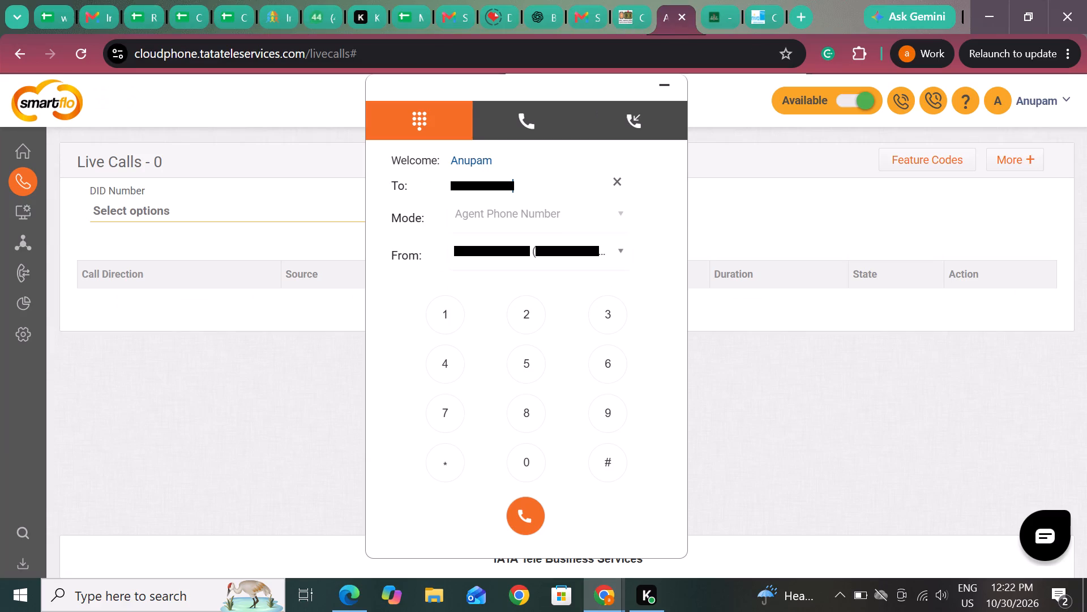
pyautogui.click(528, 529)
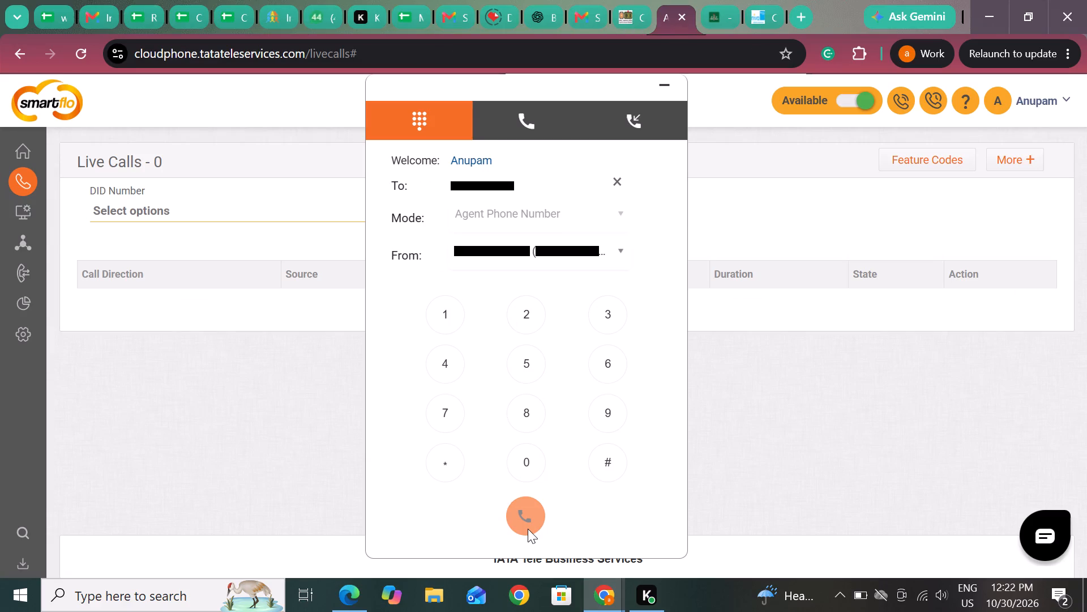
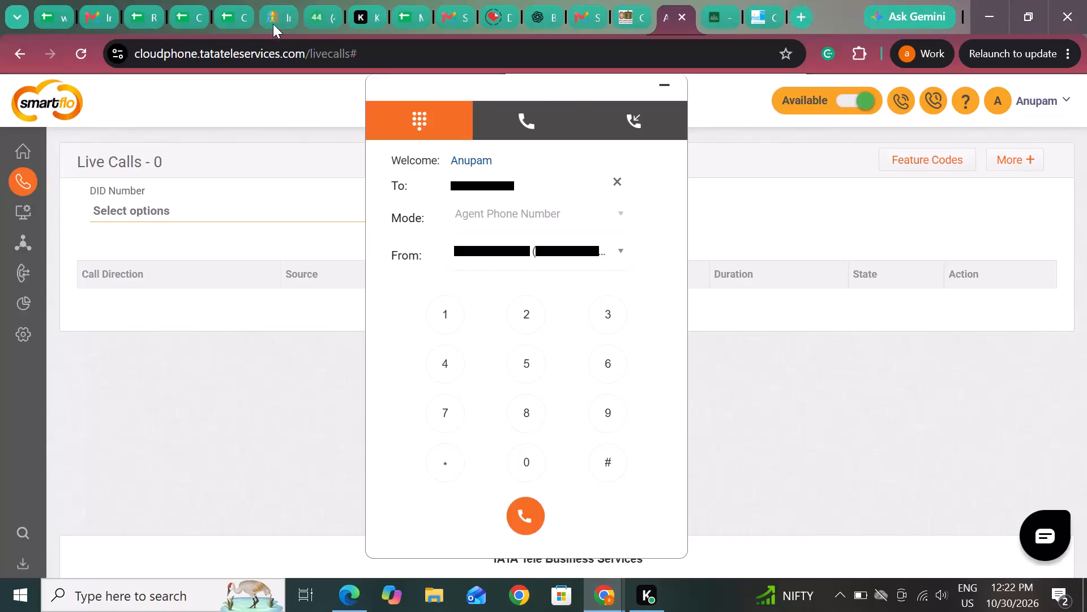
# Return to the admin portal's complaint record and add the comment "NR" to its complaint communication log.
pyautogui.click(273, 24)
pyautogui.hscroll(6, 287, 367)
pyautogui.click(237, 365)
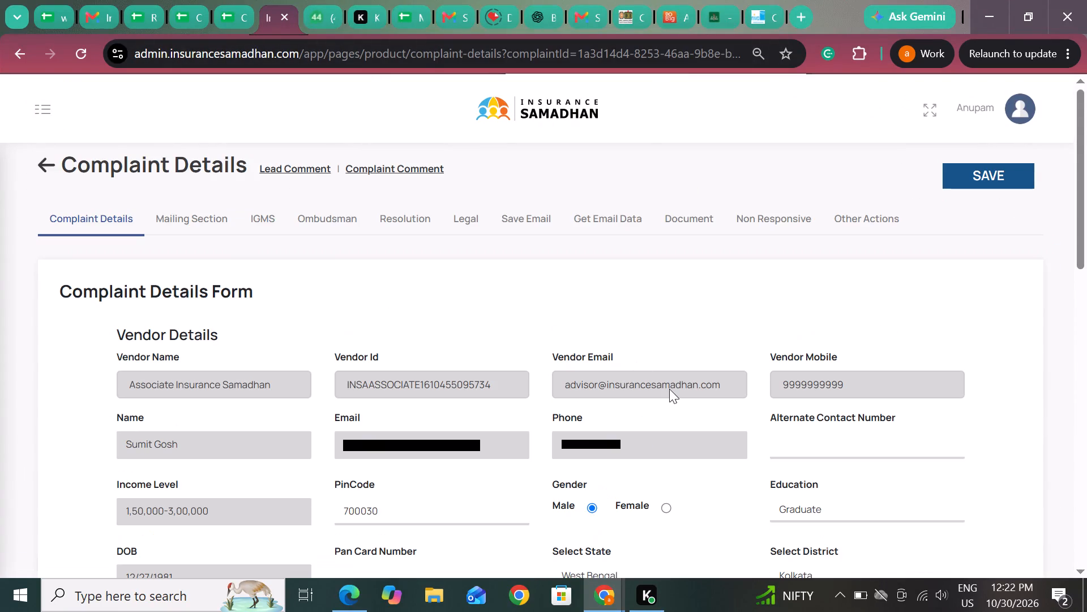
pyautogui.click(421, 175)
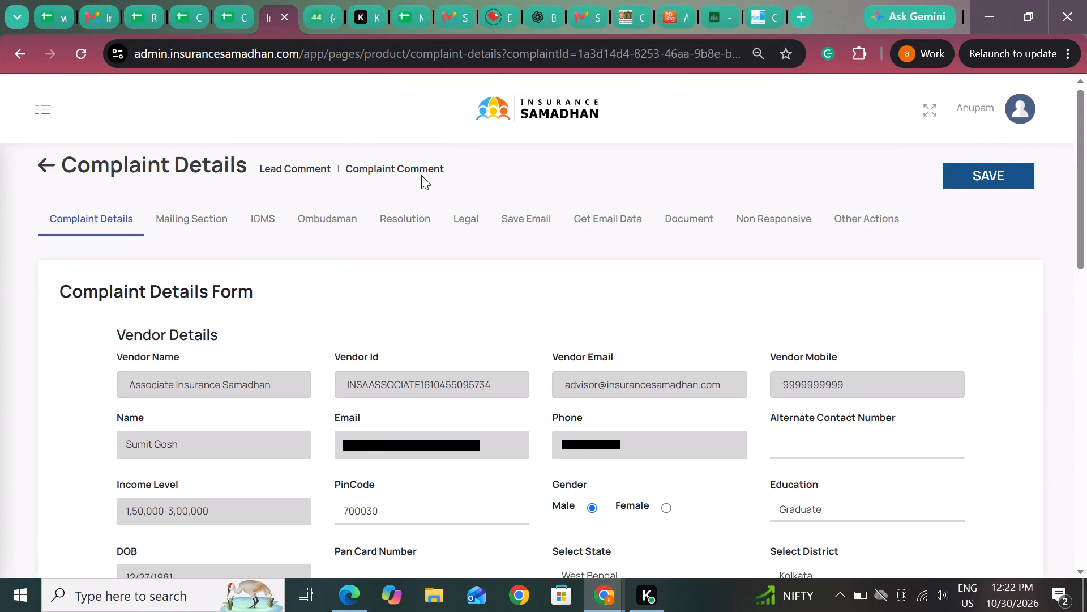
pyautogui.click(419, 169)
pyautogui.scroll(-7, 498, 457)
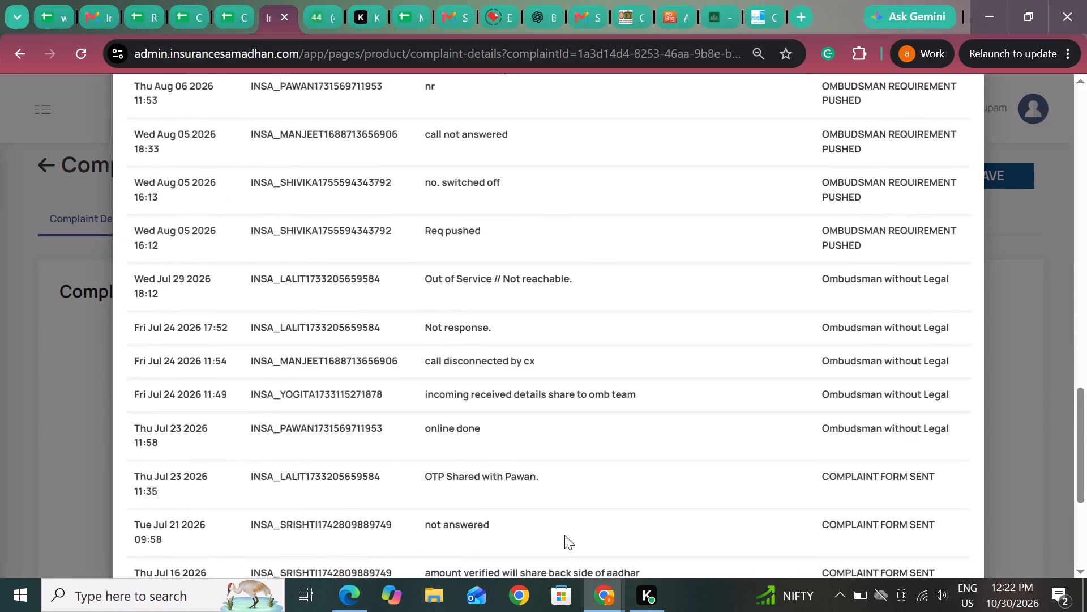
pyautogui.scroll(-8, 610, 554)
pyautogui.click(609, 544)
pyautogui.click(434, 420)
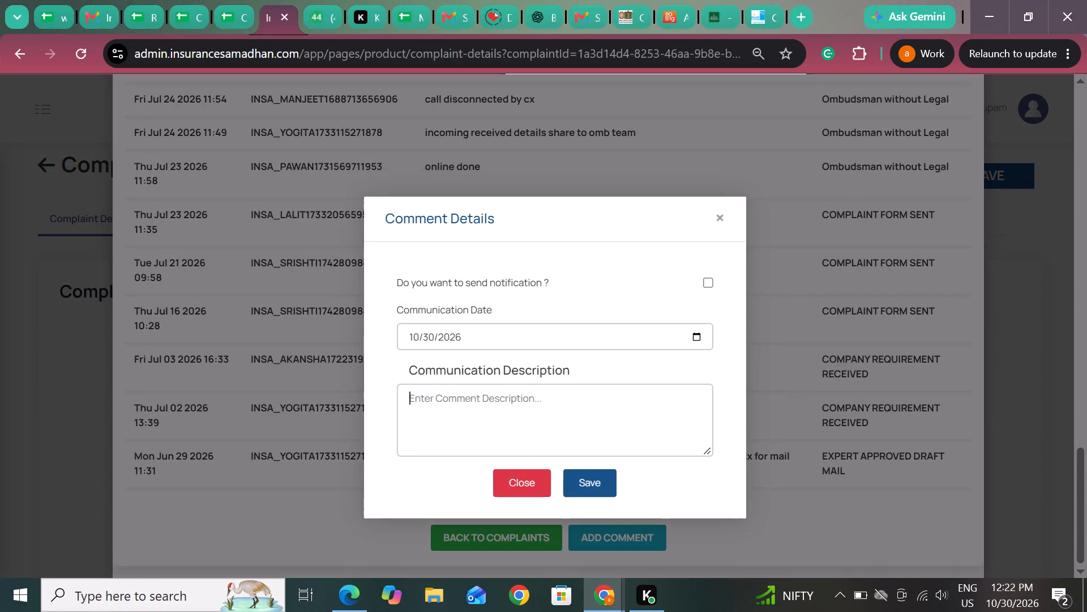
pyautogui.press('n')
pyautogui.press('r')
pyautogui.click(577, 474)
pyautogui.scroll(17, 465, 237)
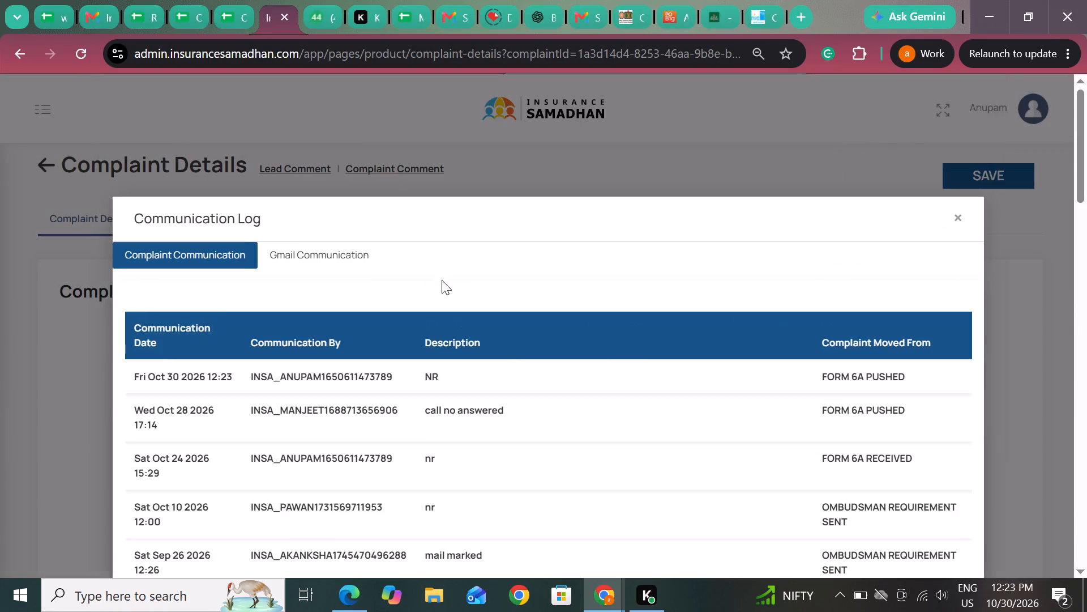
pyautogui.click(421, 156)
# From the complaint's other actions, choose the Single reminder type and send the Non-Responsive Reminder mail.
pyautogui.click(870, 222)
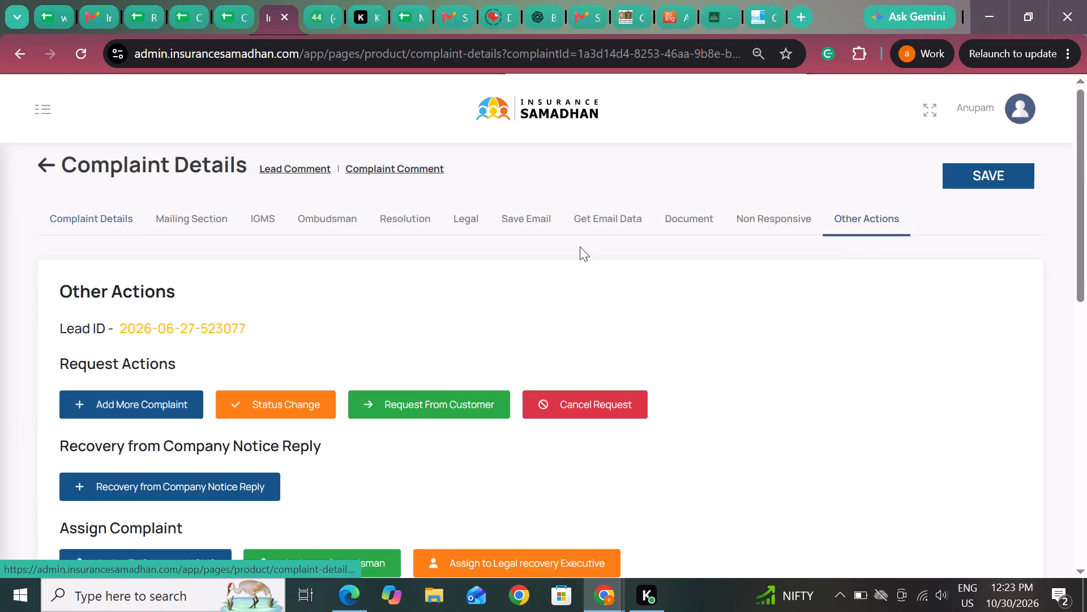
pyautogui.scroll(-6, 399, 238)
pyautogui.click(122, 269)
pyautogui.click(107, 318)
pyautogui.scroll(-4, 209, 250)
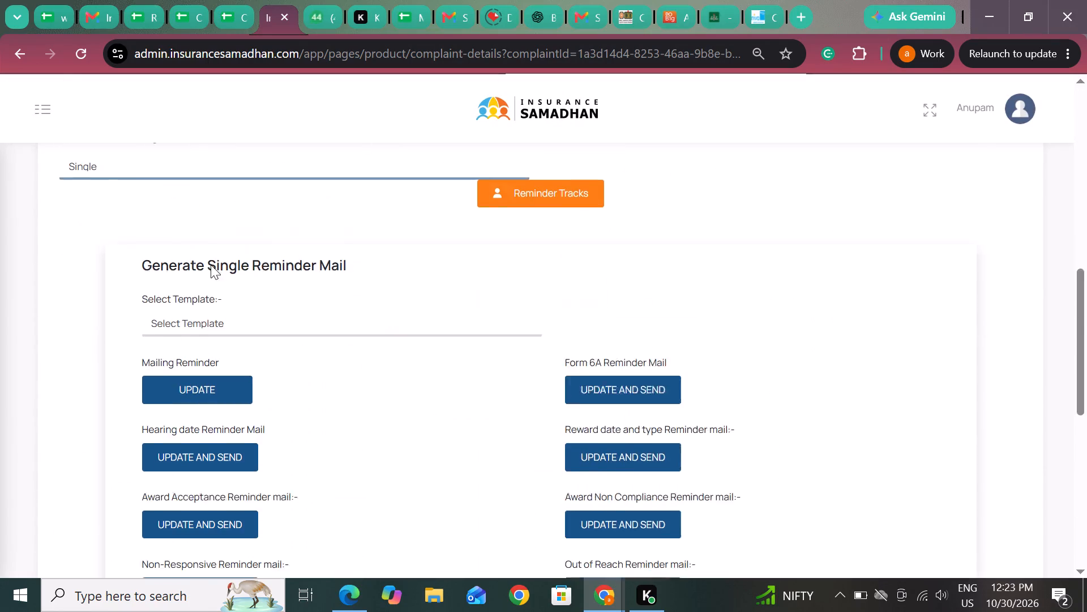
pyautogui.click(194, 344)
pyautogui.scroll(-8, 513, 355)
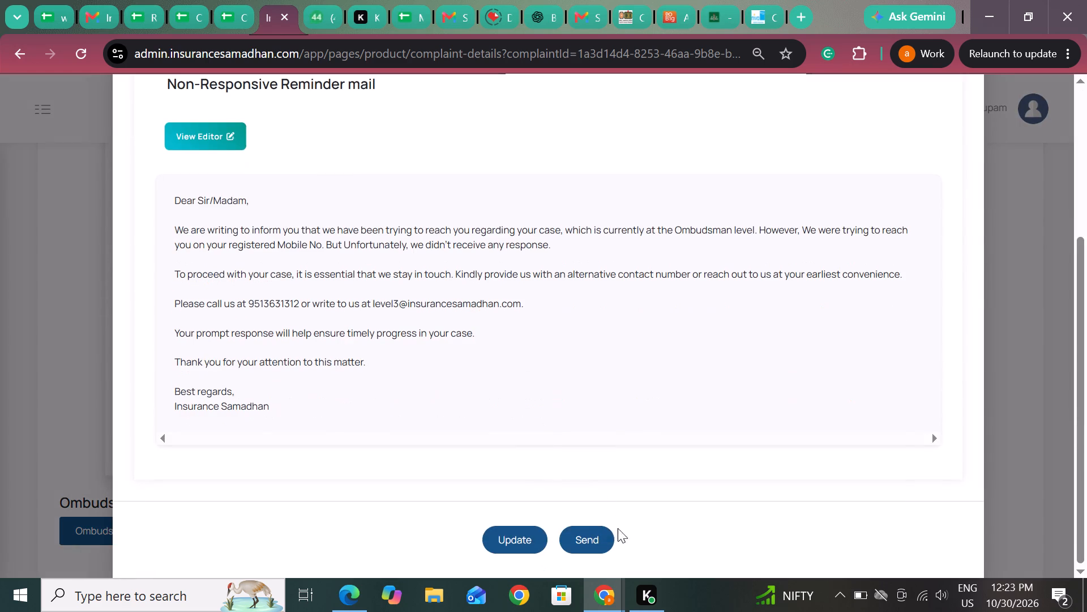
pyautogui.click(580, 544)
pyautogui.click(615, 160)
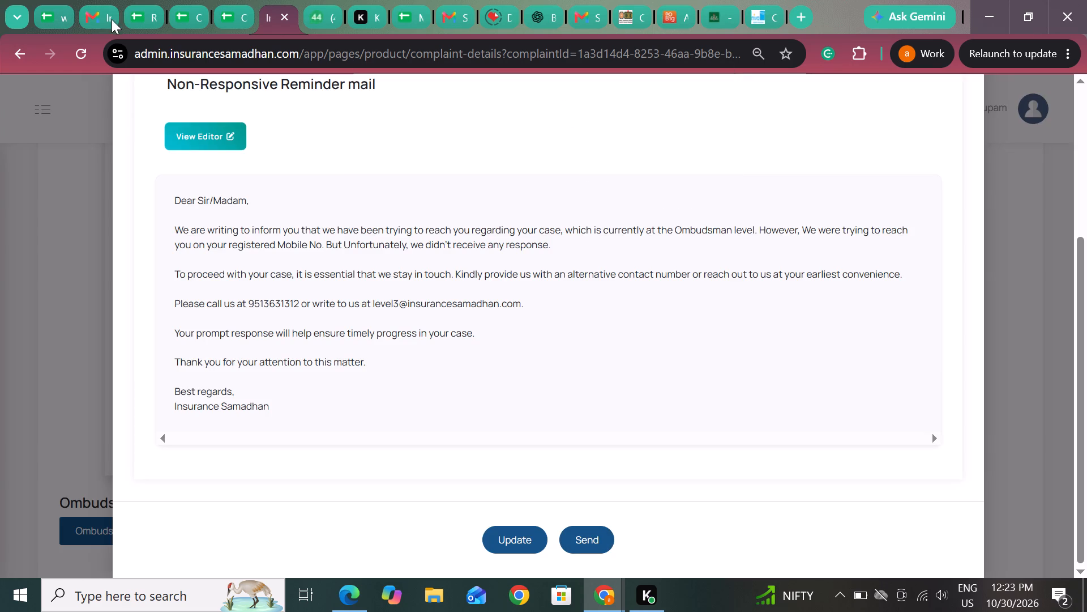
# Switch to the RESOLVED SHEET OCTOBER 2026 spreadsheet.
pyautogui.click(152, 26)
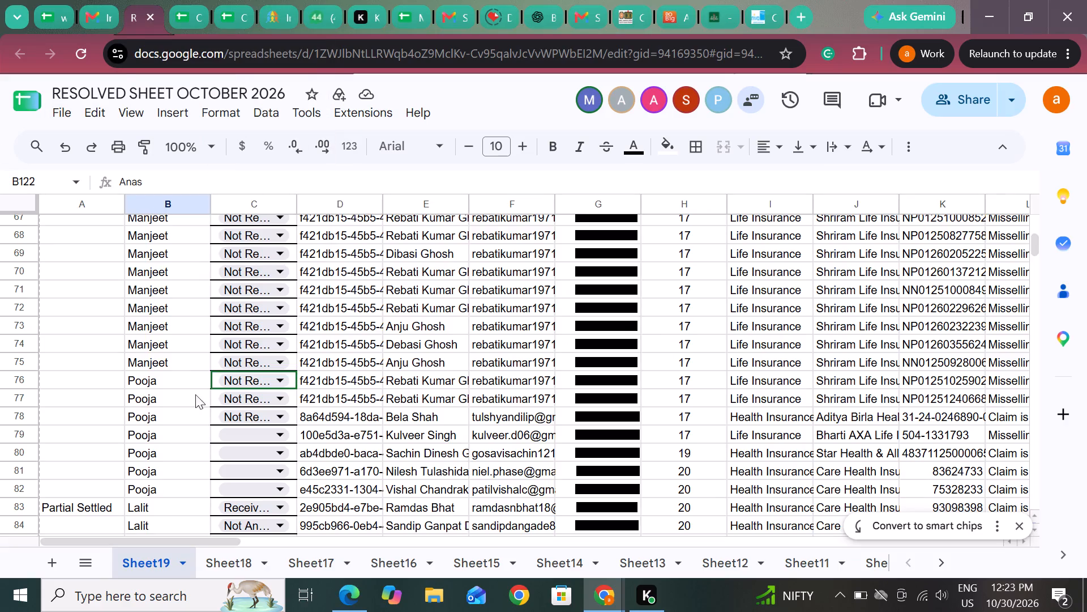
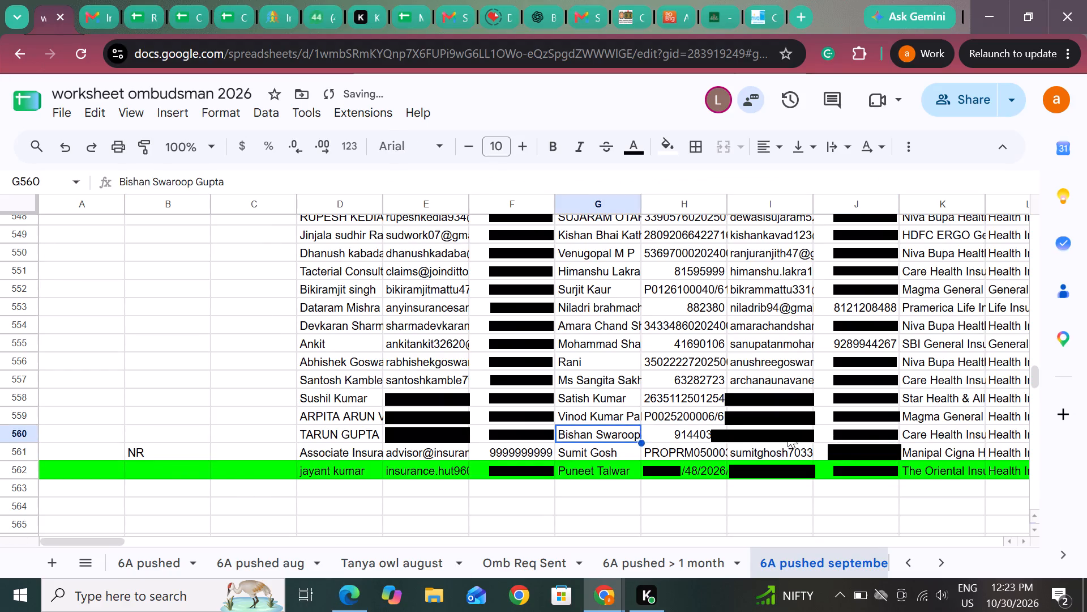
# Copy the complainant's phone number from row 560 of the ombudsman worksheet and search the admin portal's Form 6a Received Complaints for it.
pyautogui.doubleClick(789, 432)
pyautogui.click(829, 436)
pyautogui.hotkey('ctrl', 'c')
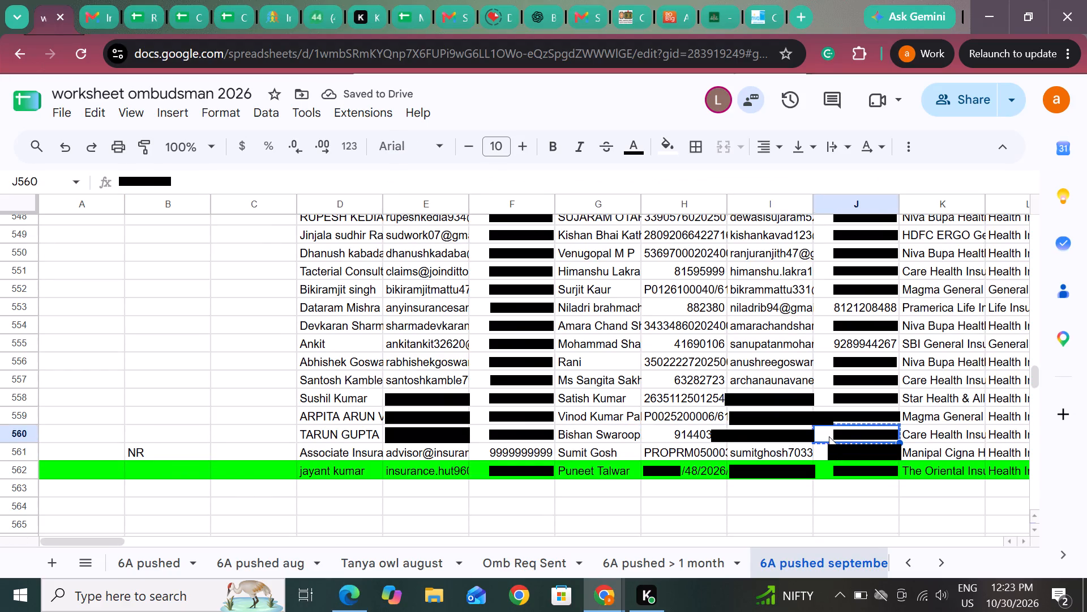
pyautogui.hotkey('ctrl', 'c')
pyautogui.click(266, 21)
pyautogui.scroll(2, 76, 190)
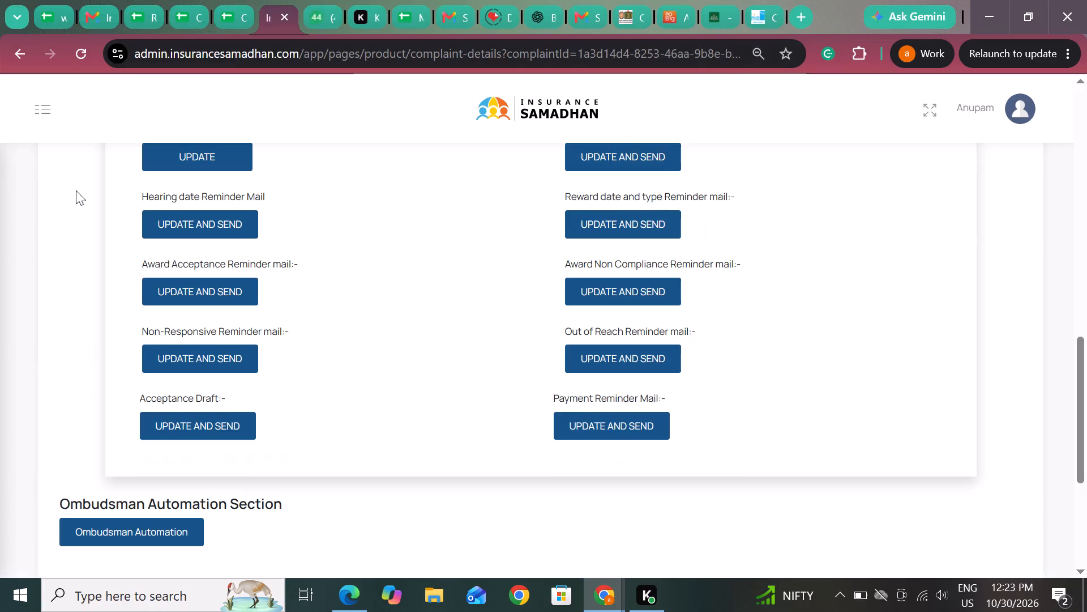
pyautogui.scroll(11, 76, 190)
pyautogui.click(46, 181)
pyautogui.click(40, 160)
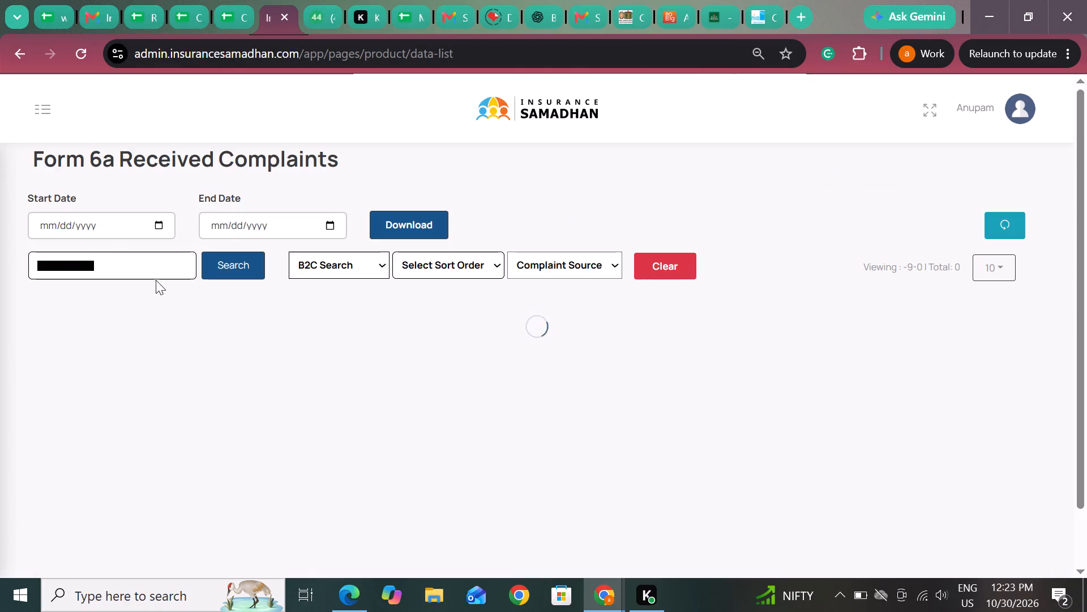
pyautogui.keyDown('ctrl'); pyautogui.doubleClick(157, 272); pyautogui.keyUp('ctrl')
pyautogui.hotkey('ctrl', 'v')
pyautogui.keyDown('ctrl'); pyautogui.click(243, 270); pyautogui.keyUp('ctrl')
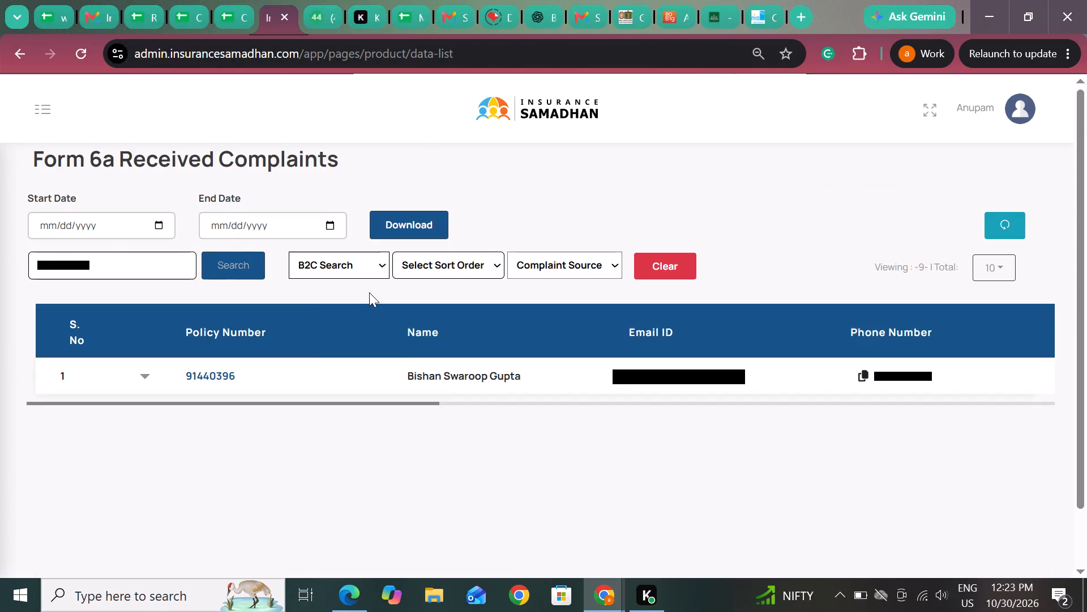
# Copy the found complainant's phone number and call it from the Smartflo dialer.
pyautogui.scroll(-1, 370, 292)
pyautogui.hscroll(-2, 376, 305)
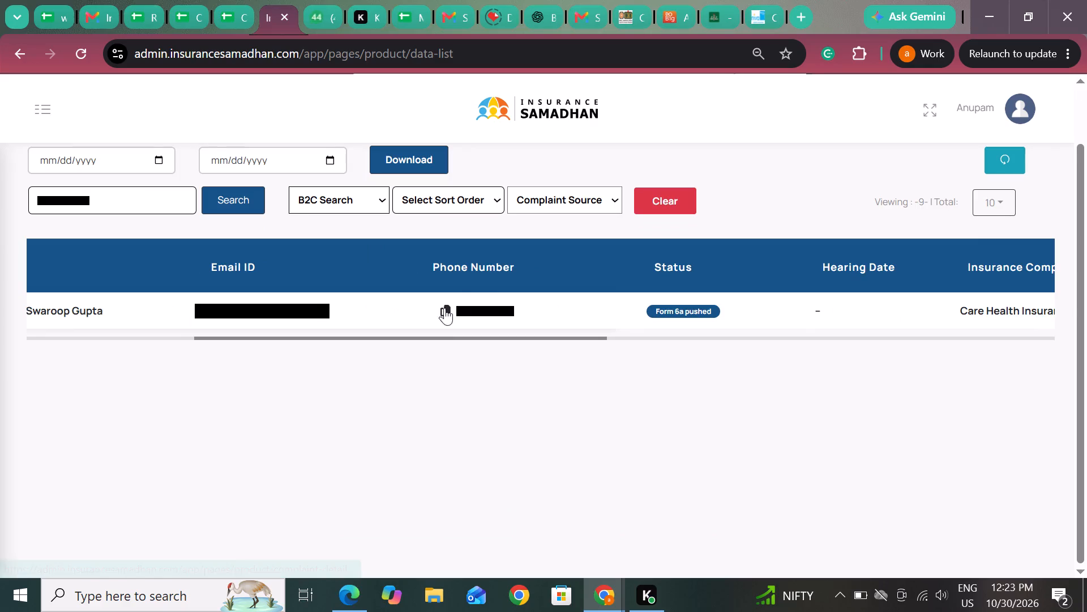
pyautogui.click(444, 308)
pyautogui.hscroll(-1, 451, 278)
pyautogui.hscroll(-1, 638, 11)
pyautogui.click(667, 27)
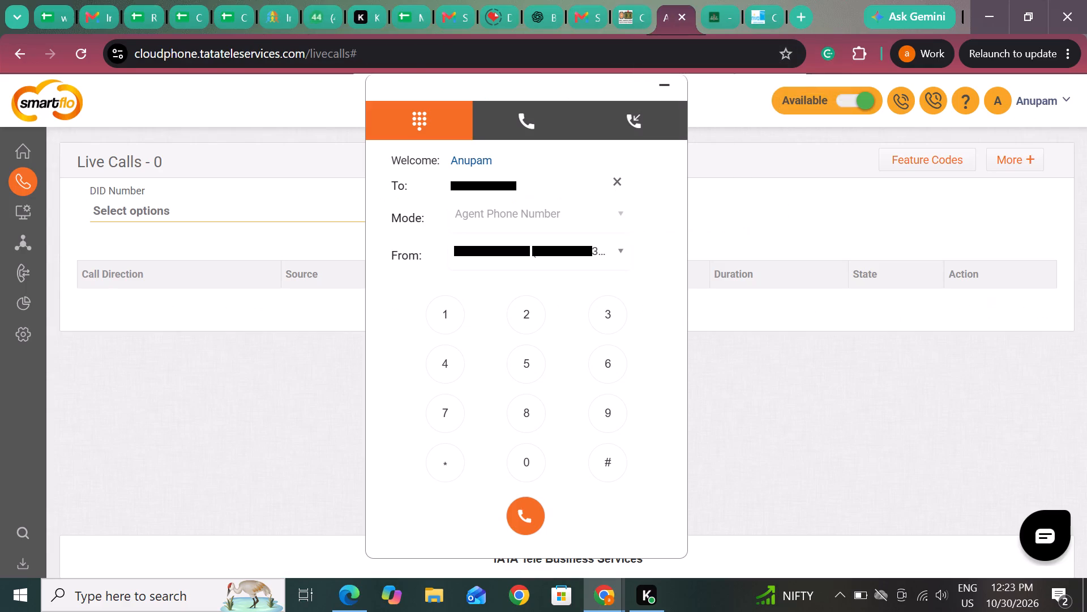
pyautogui.hscroll(-1, 499, 186)
pyautogui.doubleClick(499, 188)
pyautogui.hotkey('ctrl', 'v')
pyautogui.click(528, 525)
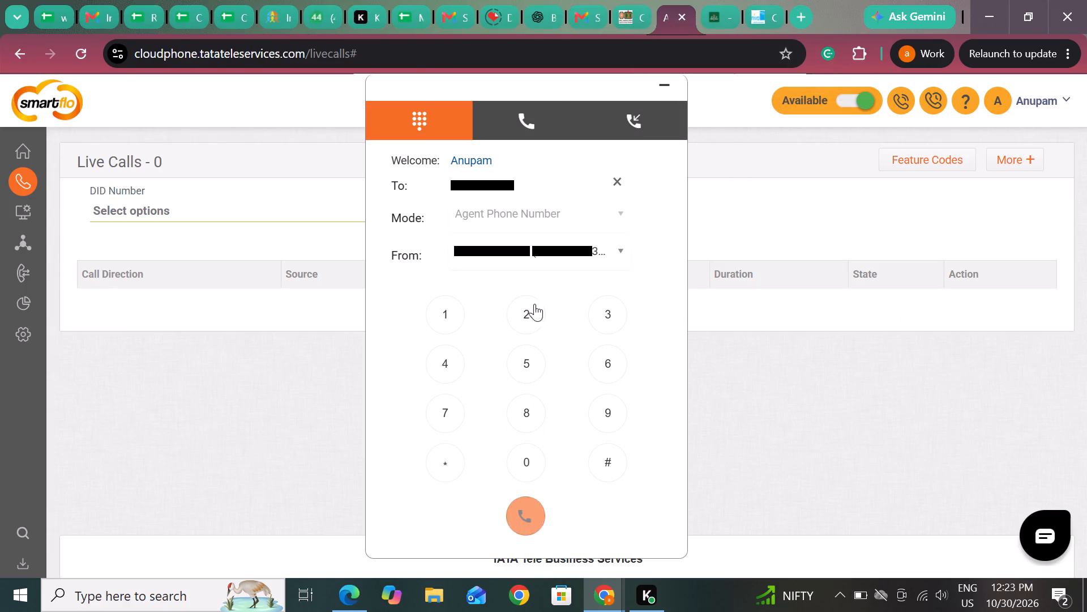
# Expand the additional call statistics on the Live Calls page.
pyautogui.scroll(4, 850, 161)
pyautogui.click(1022, 156)
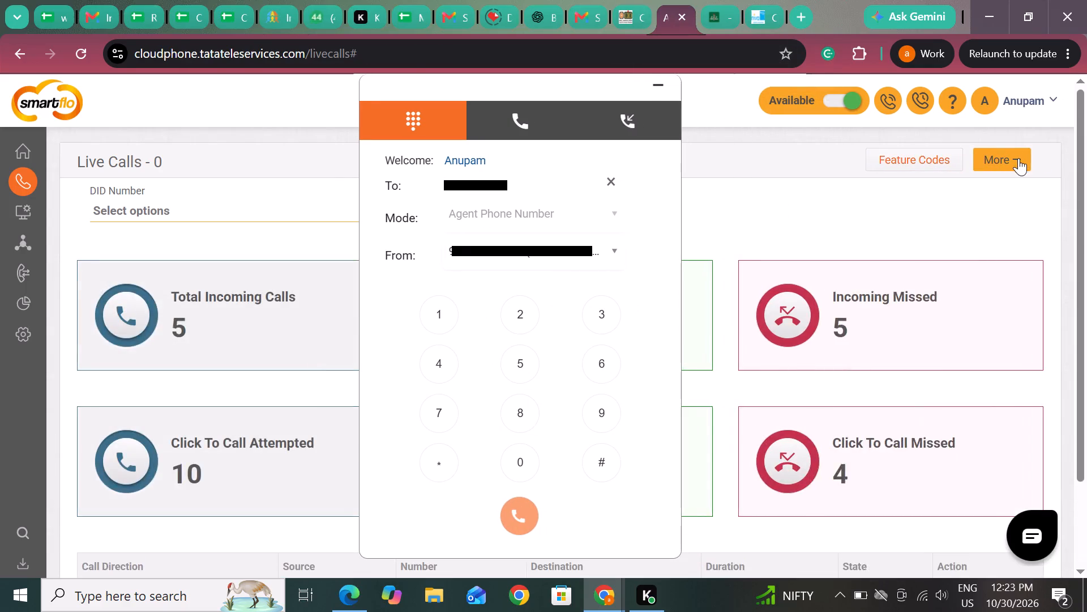
# Collapse the additional call statistics on the Live Calls page.
pyautogui.click(1018, 158)
pyautogui.scroll(4, 255, 39)
# Switch to the Insurance Samadhan admin portal and examine the found complainant's record, including policy number, status, hearing date and insurance company.
pyautogui.click(271, 26)
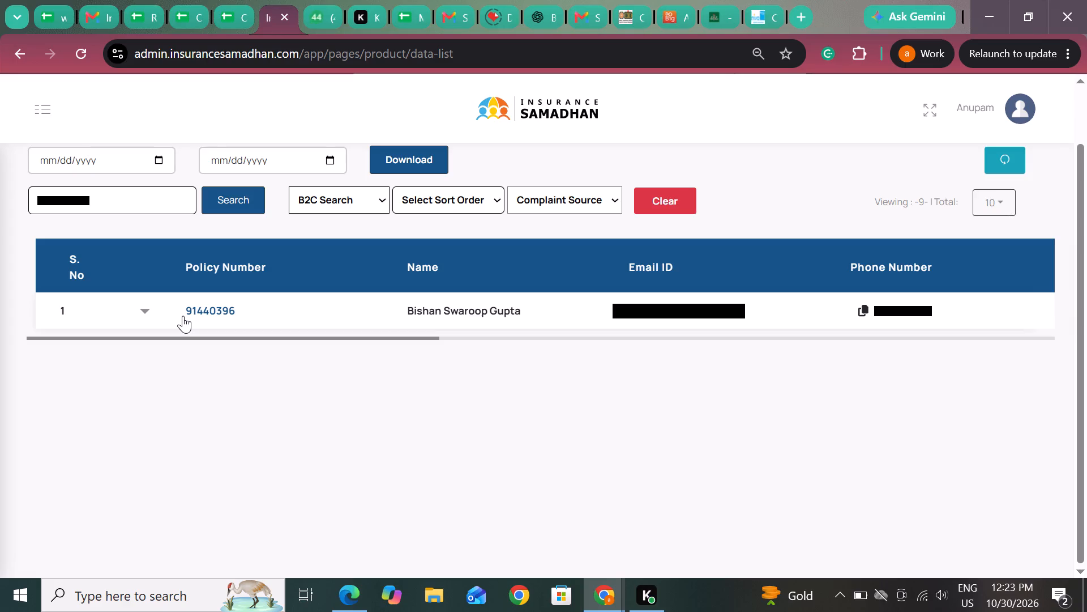
pyautogui.hscroll(-1, 183, 316)
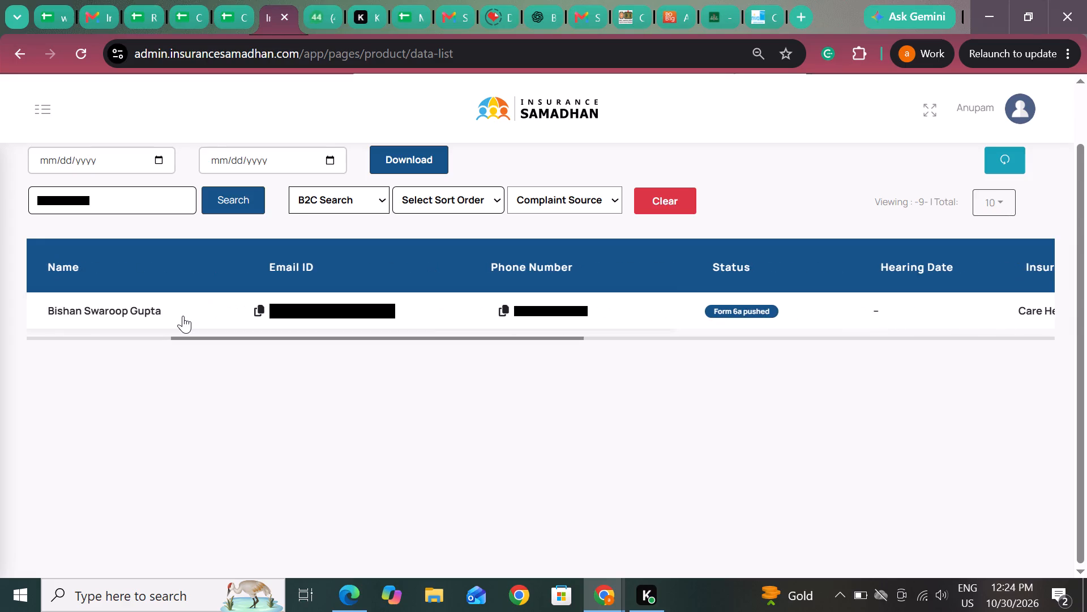
pyautogui.hscroll(-2, 183, 316)
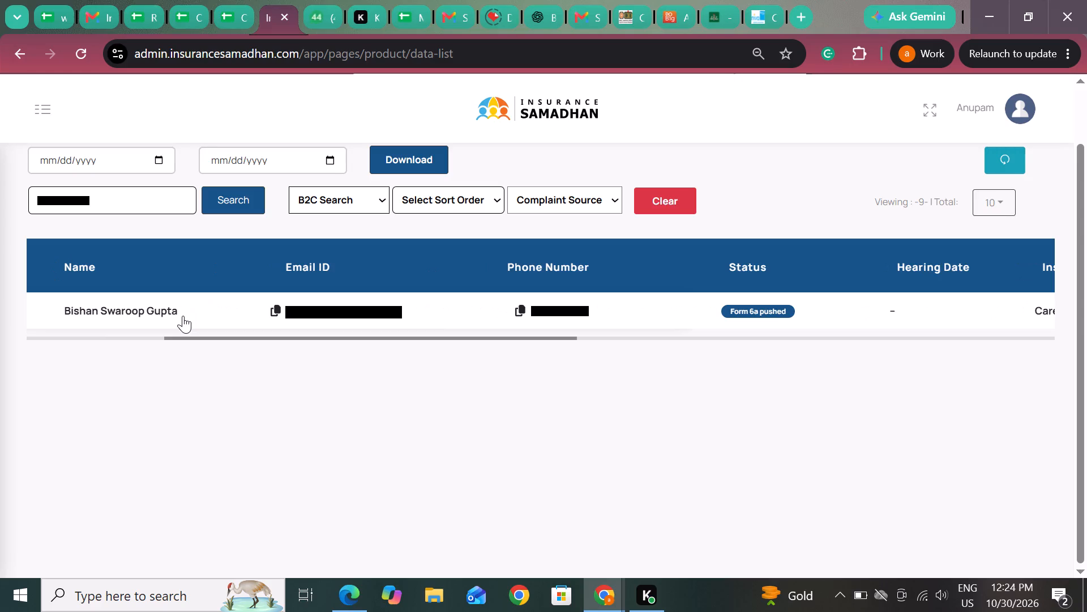
pyautogui.hscroll(-2, 183, 316)
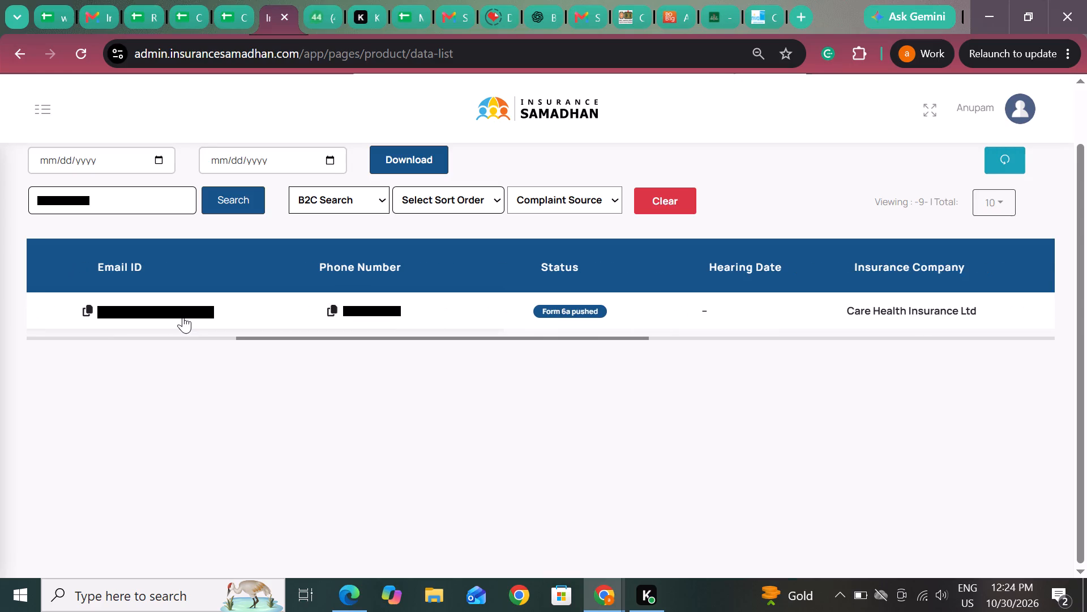
pyautogui.hscroll(-2, 183, 316)
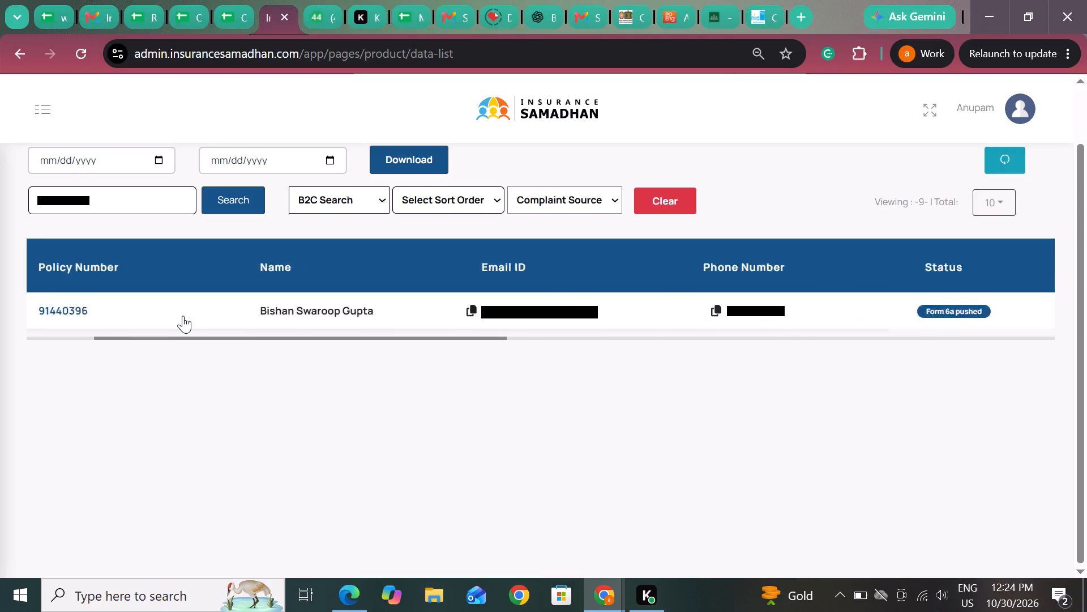
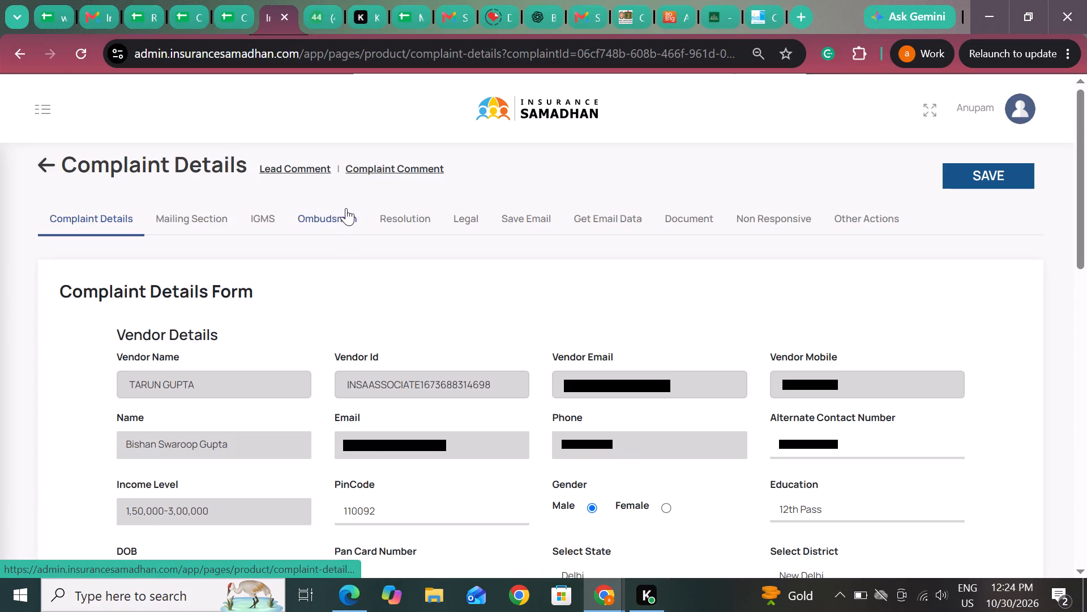
# Open the choices for how Form 6A was submitted in the Form 6A Data of the complaint's Ombudsman section.
pyautogui.click(330, 217)
pyautogui.scroll(-9, 403, 280)
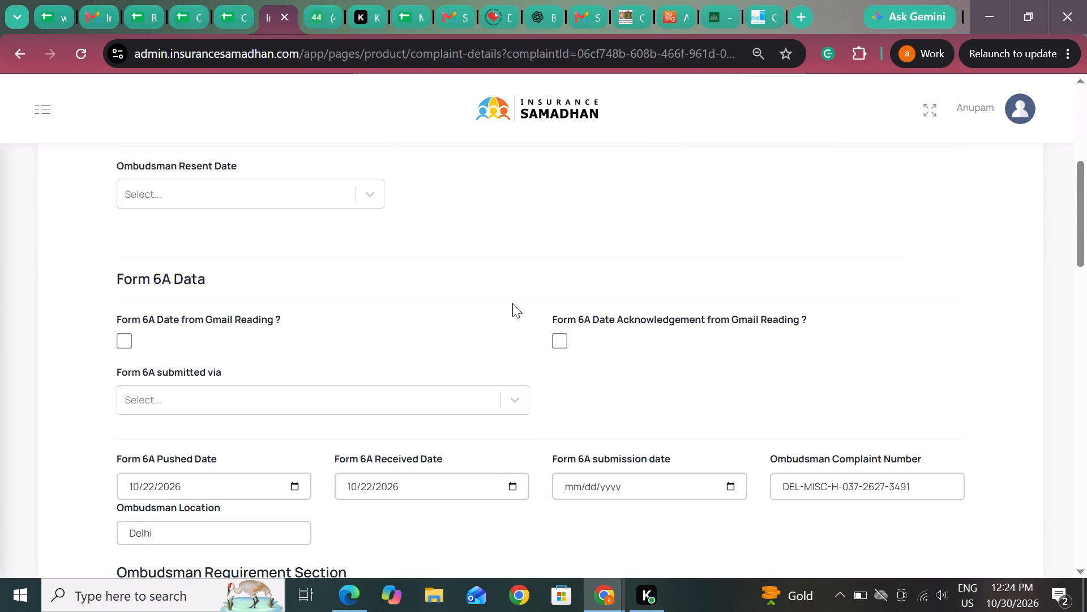
pyautogui.click(290, 400)
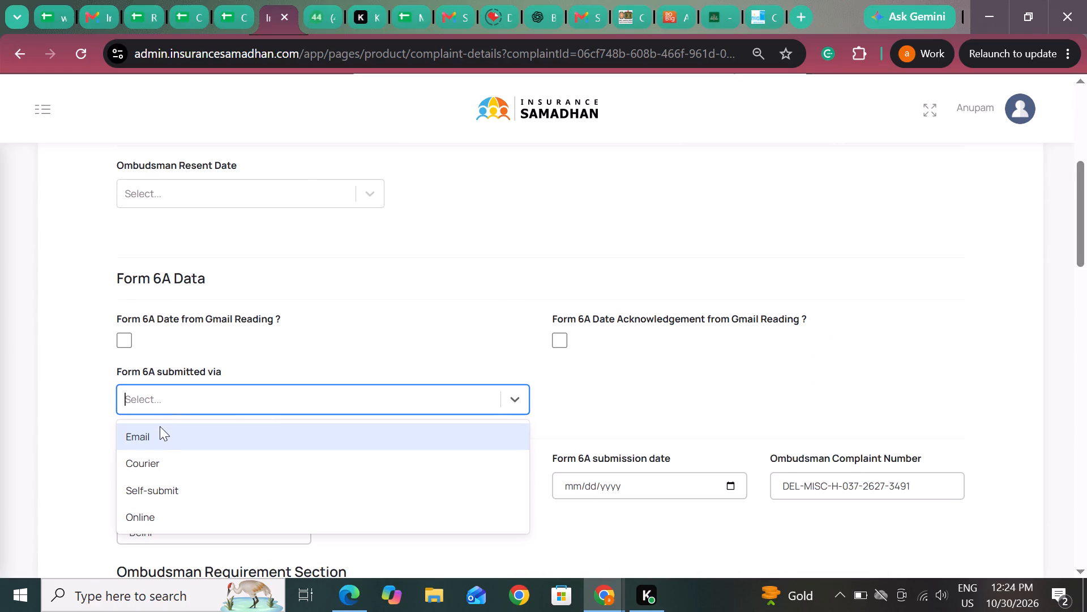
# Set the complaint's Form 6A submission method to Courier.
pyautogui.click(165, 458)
# Copy the vendor's mobile number from the complaint details and try to call it from the Smartflo dialer.
pyautogui.scroll(6, 266, 307)
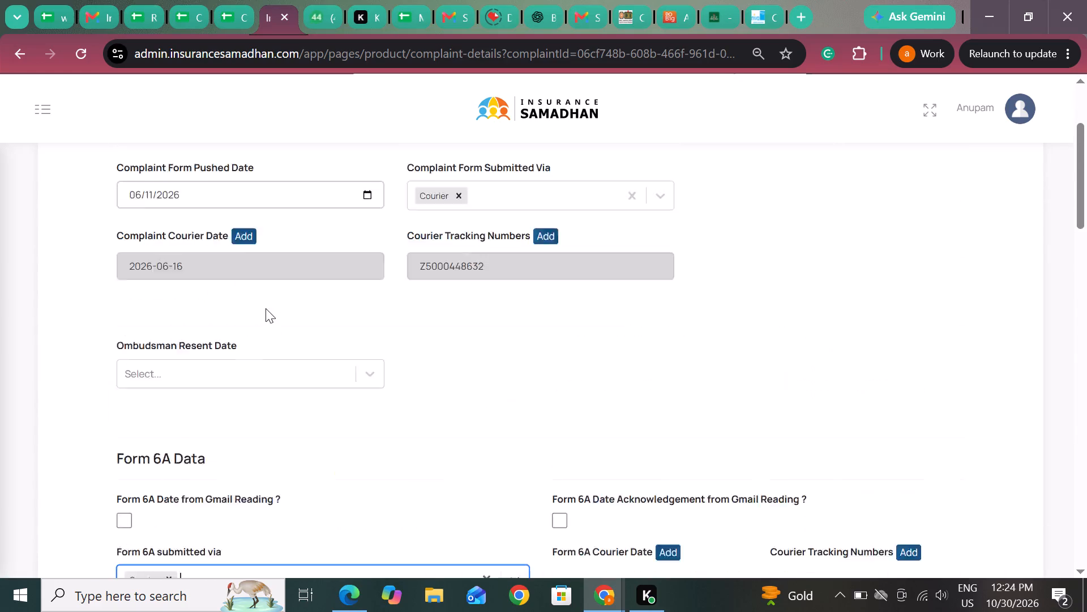
pyautogui.click(109, 220)
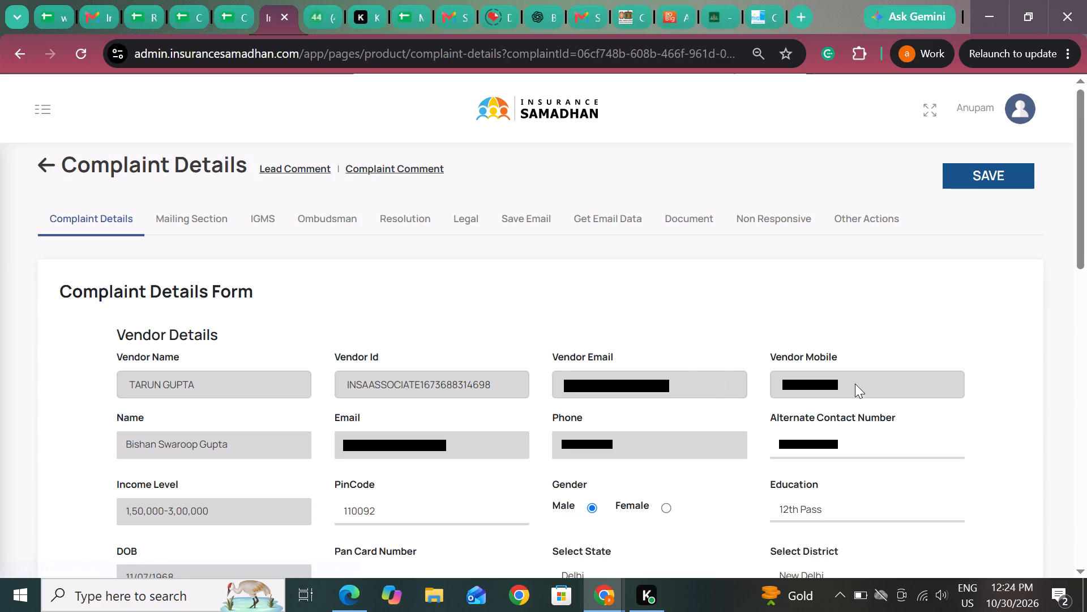
pyautogui.moveTo(855, 384); pyautogui.dragTo(704, 385)
pyautogui.hotkey('ctrl', 'c')
pyautogui.hotkey('ctrl', 'c')
pyautogui.hotkey('ctrl', 'c')
pyautogui.click(667, 28)
pyautogui.keyDown('ctrl'); pyautogui.doubleClick(520, 185); pyautogui.keyUp('ctrl')
pyautogui.hotkey('ctrl', 'v')
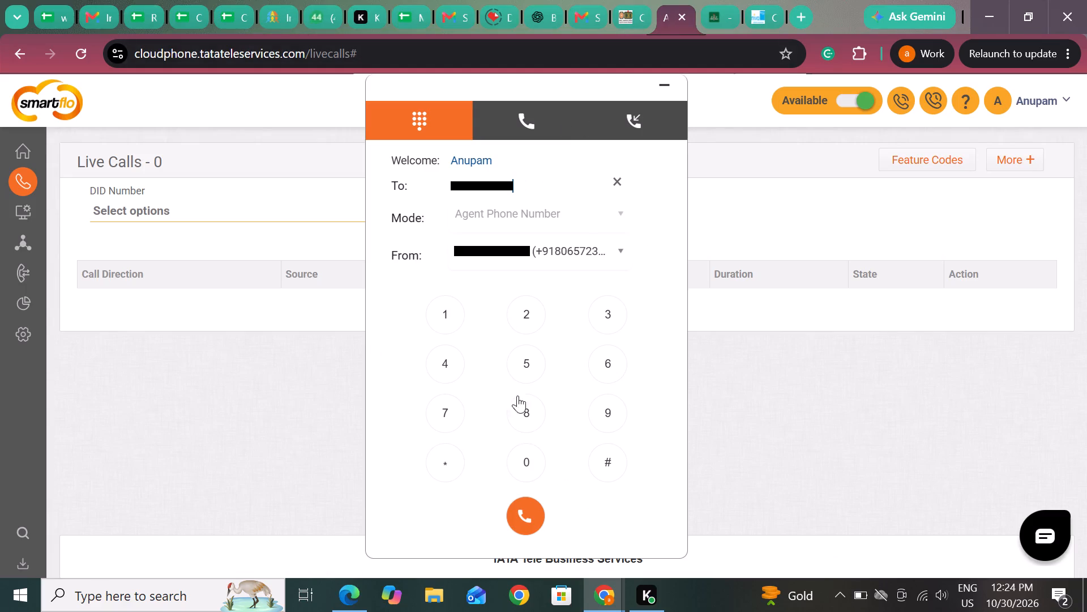
pyautogui.click(534, 499)
pyautogui.click(269, 25)
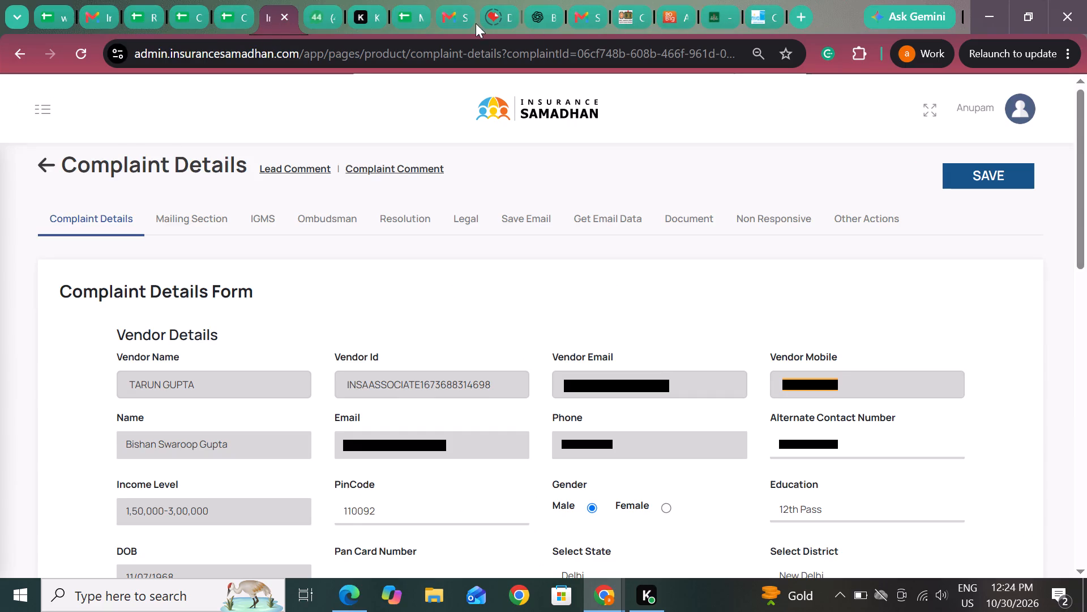
pyautogui.click(674, 29)
pyautogui.scroll(5, 194, 186)
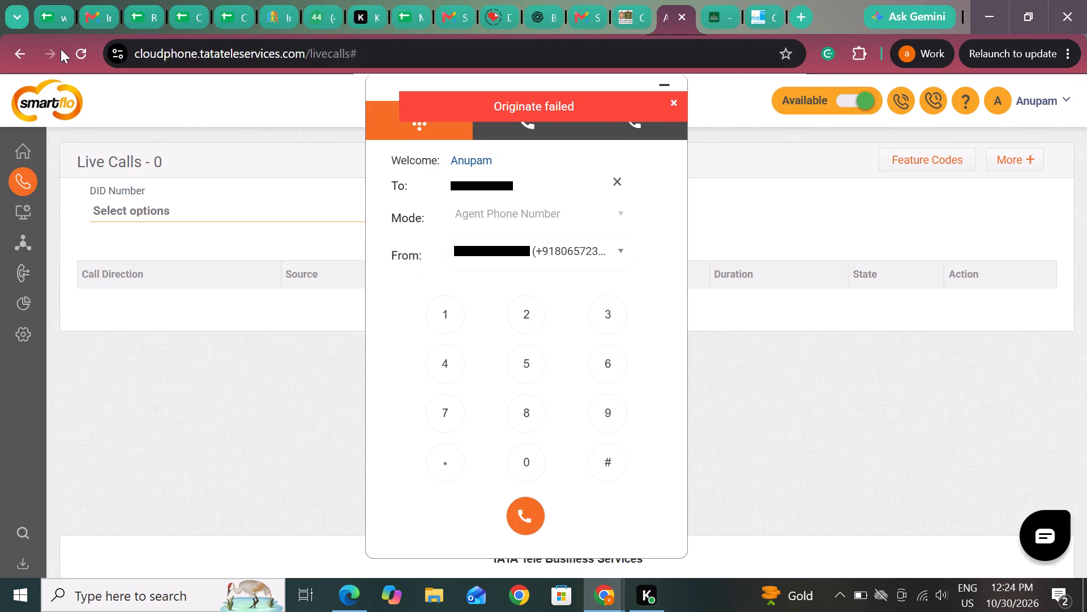
# Reload the Smartflo page and call the copied vendor mobile number again from the dialer.
pyautogui.click(79, 57)
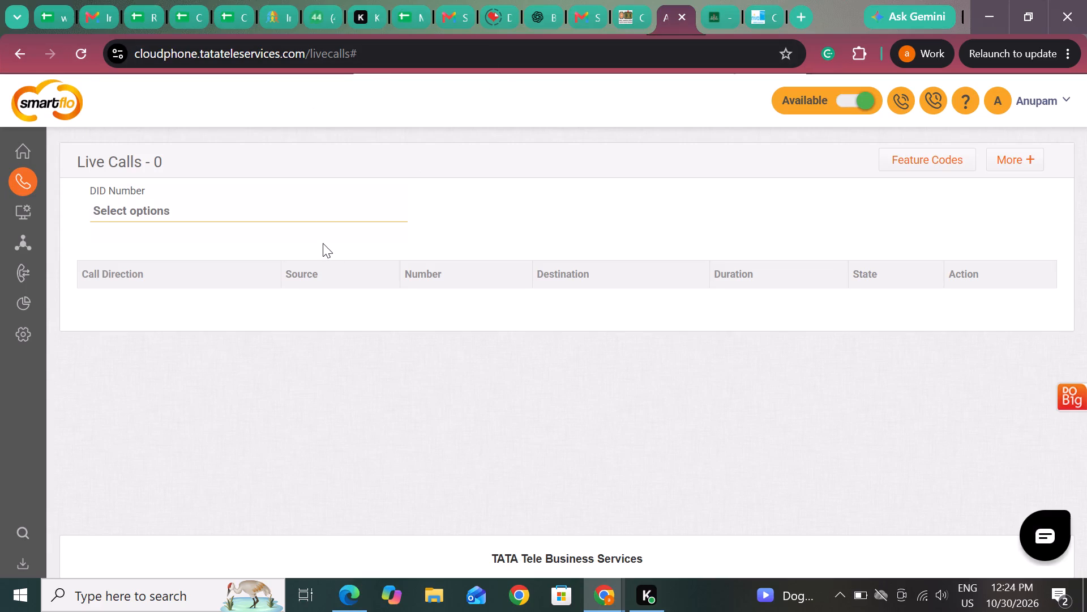
pyautogui.click(898, 104)
pyautogui.click(463, 186)
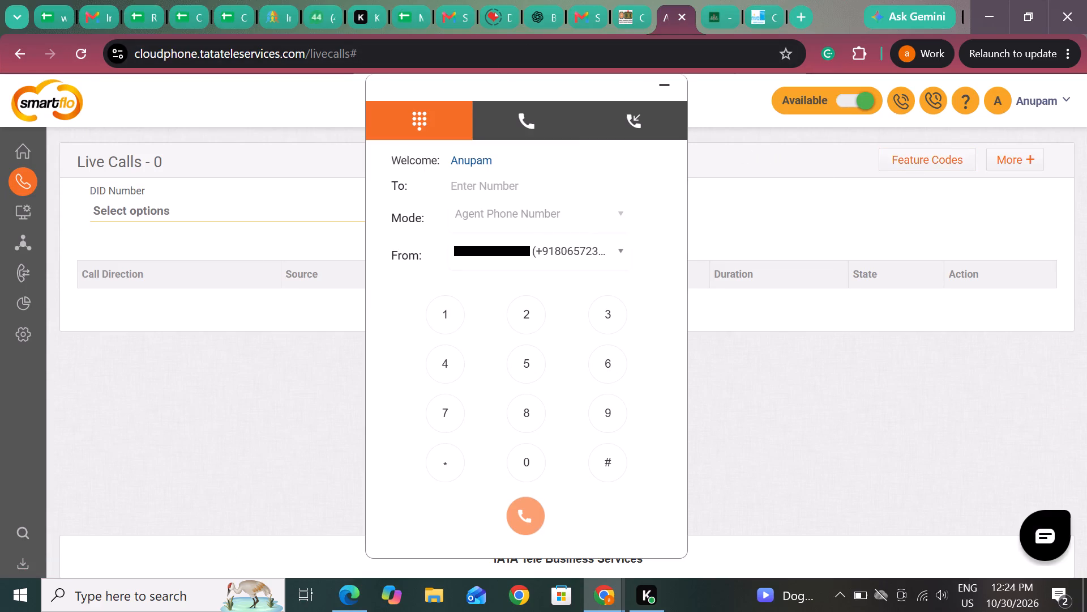
pyautogui.hotkey('ctrl', 'v')
pyautogui.click(524, 513)
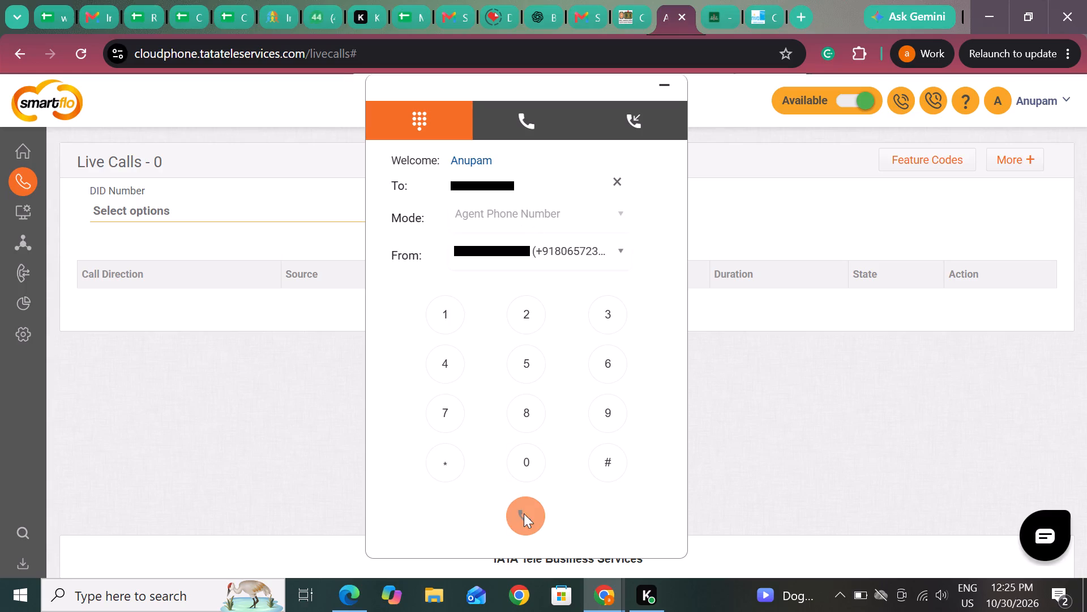
# Return the portal to the Form 6a Received Complaints list and check the outgoing call on Smartflo's Live Calls page.
pyautogui.click(277, 31)
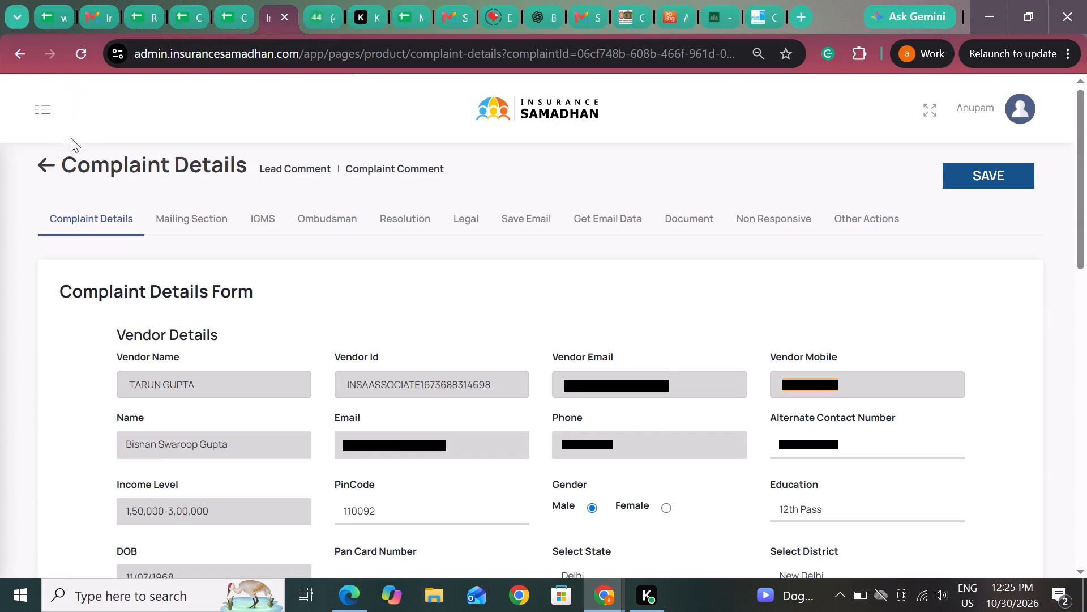
pyautogui.click(43, 163)
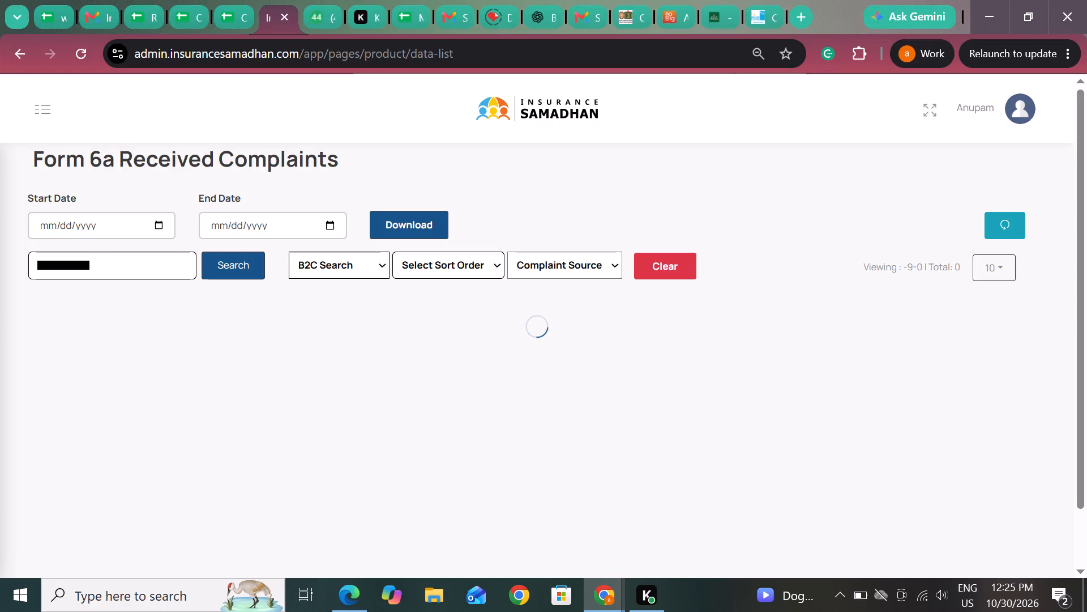
pyautogui.click(676, 6)
pyautogui.scroll(-6, 367, 233)
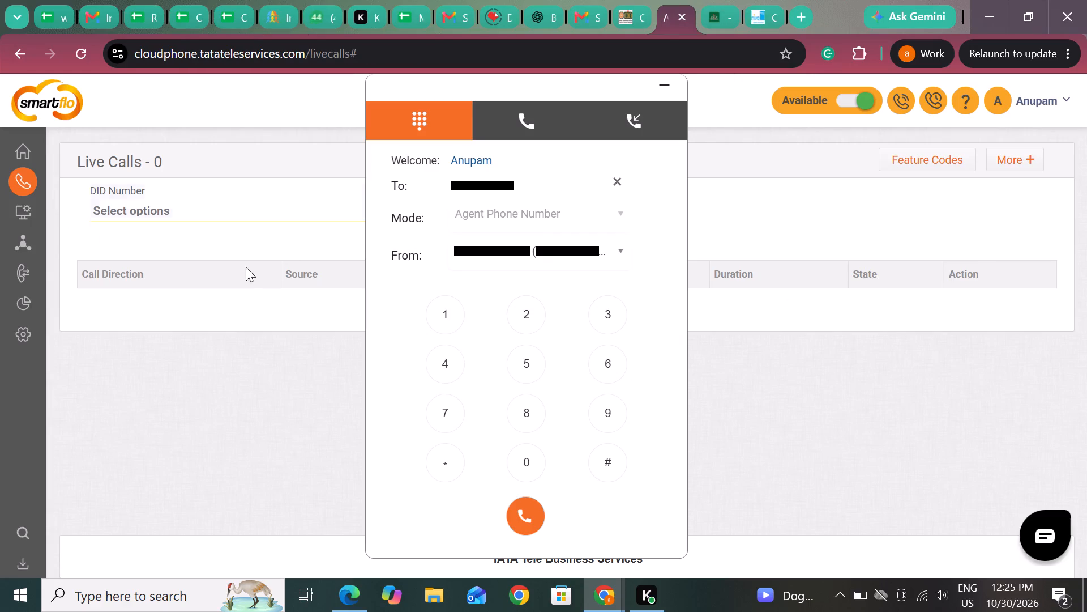
pyautogui.scroll(7, 254, 262)
pyautogui.scroll(-3, 287, 261)
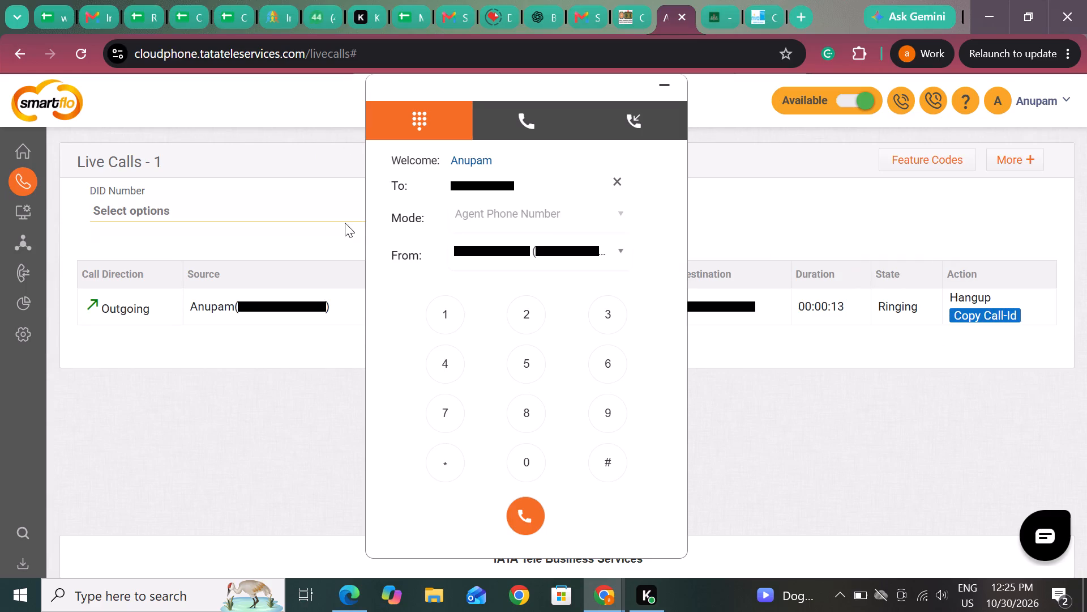
# Reopen the found complaint in the portal, copy its alternate contact number and call it from the Smartflo dialer.
pyautogui.click(272, 14)
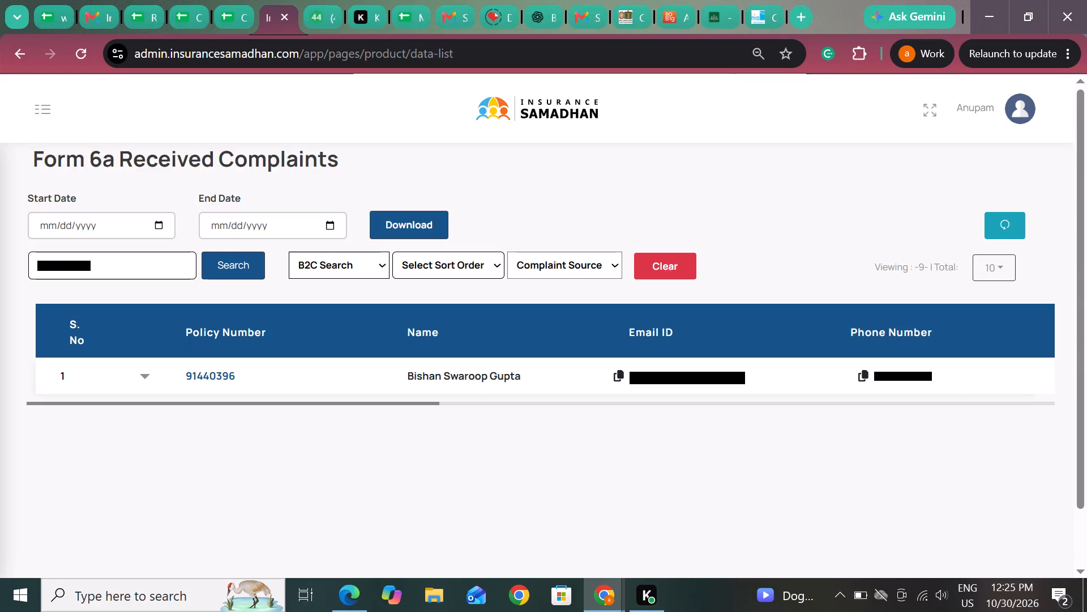
pyautogui.click(224, 372)
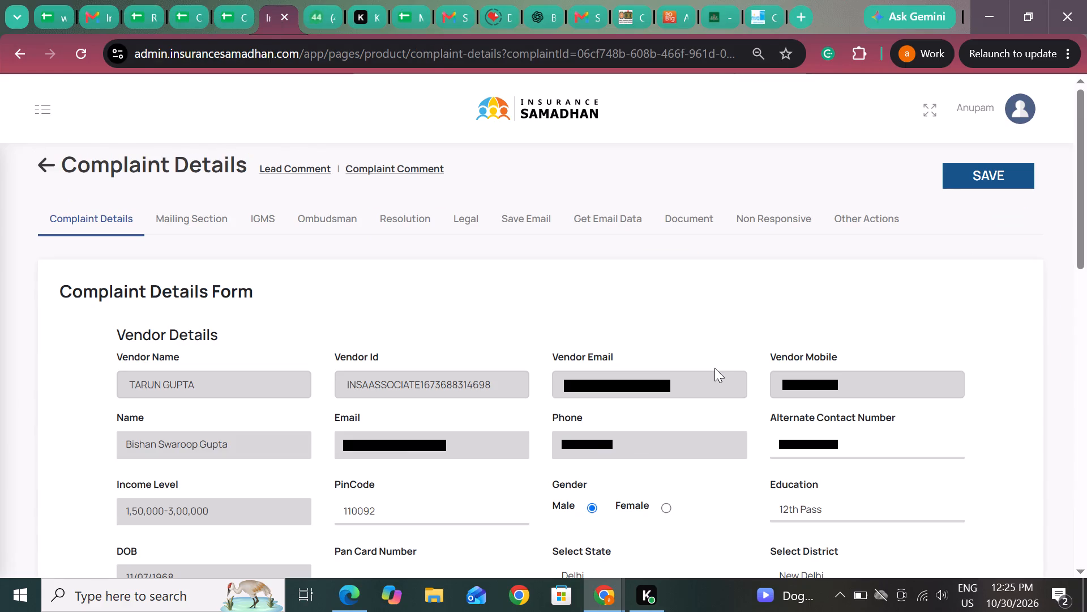
pyautogui.click(670, 27)
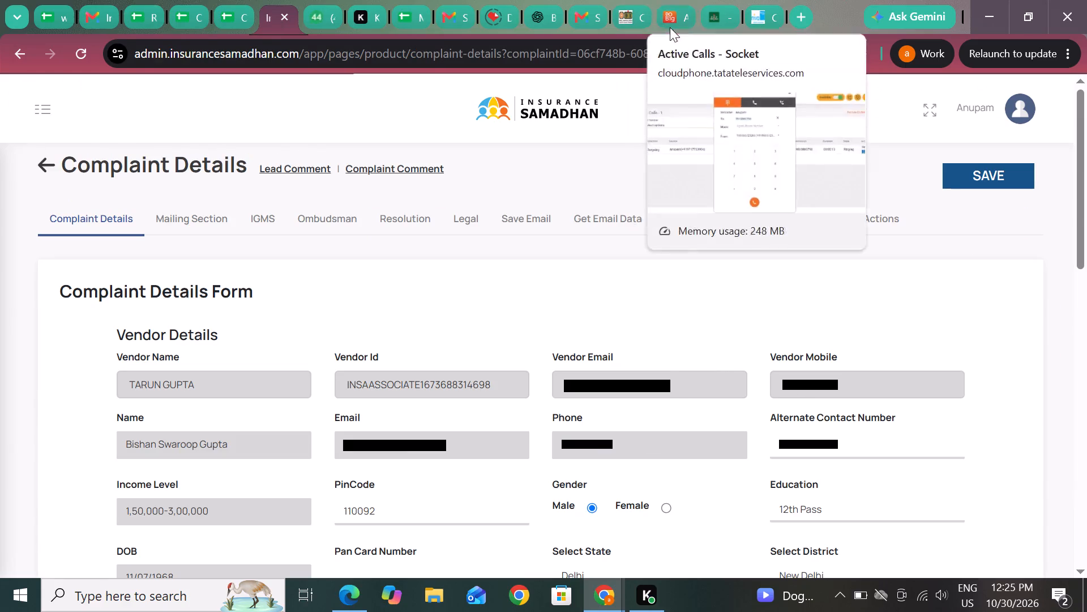
pyautogui.click(264, 20)
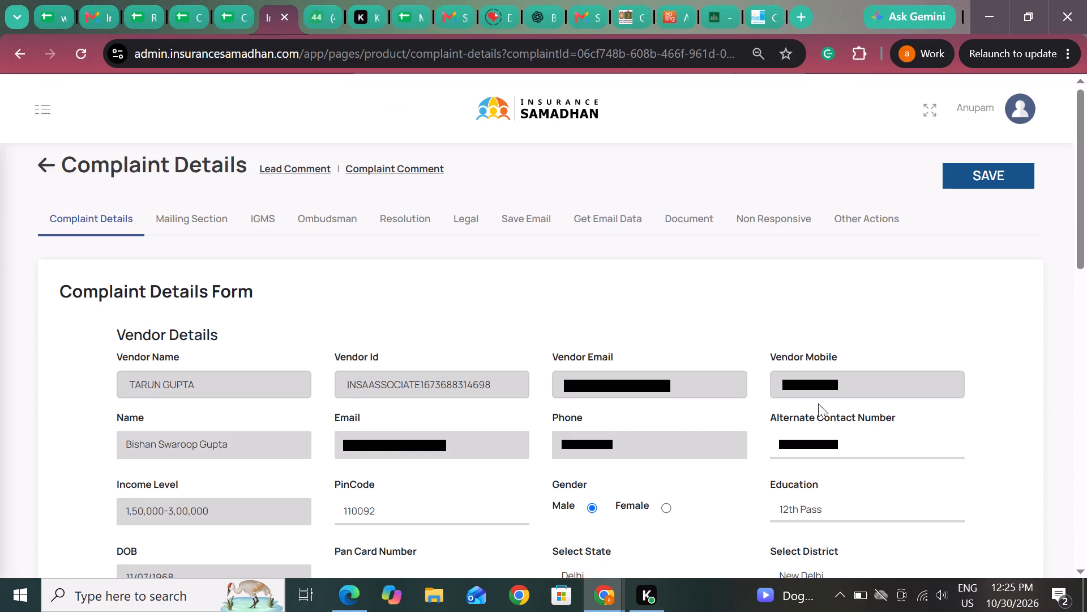
pyautogui.moveTo(863, 449); pyautogui.dragTo(769, 445)
pyautogui.hotkey('ctrl', 'c')
pyautogui.hotkey('ctrl', 'c')
pyautogui.hotkey('ctrl', 'c')
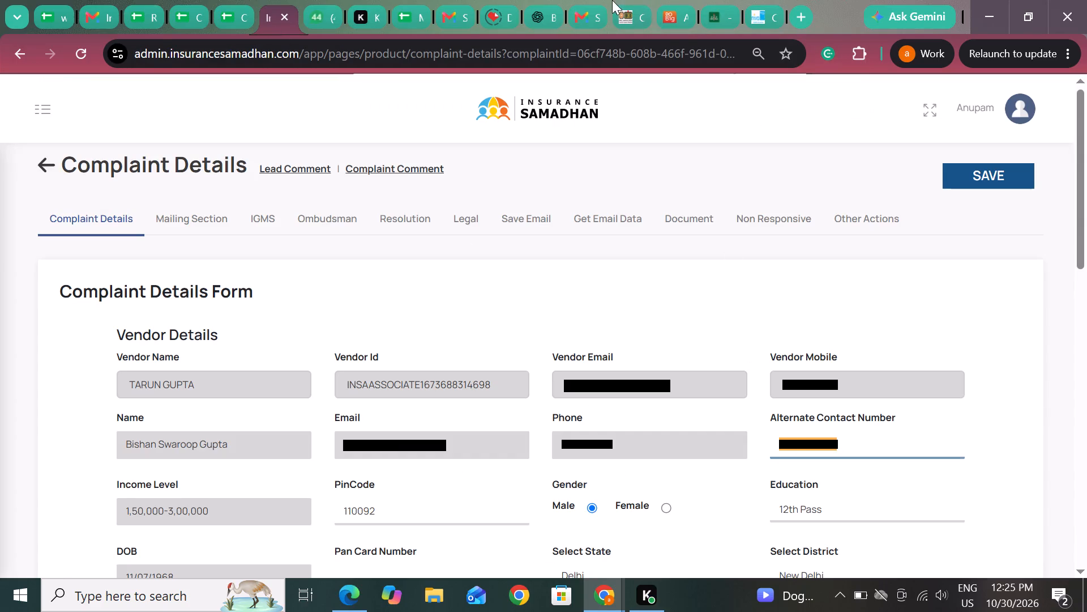
pyautogui.click(681, 29)
pyautogui.keyDown('ctrl'); pyautogui.doubleClick(507, 188); pyautogui.keyUp('ctrl')
pyautogui.hotkey('ctrl', 'v')
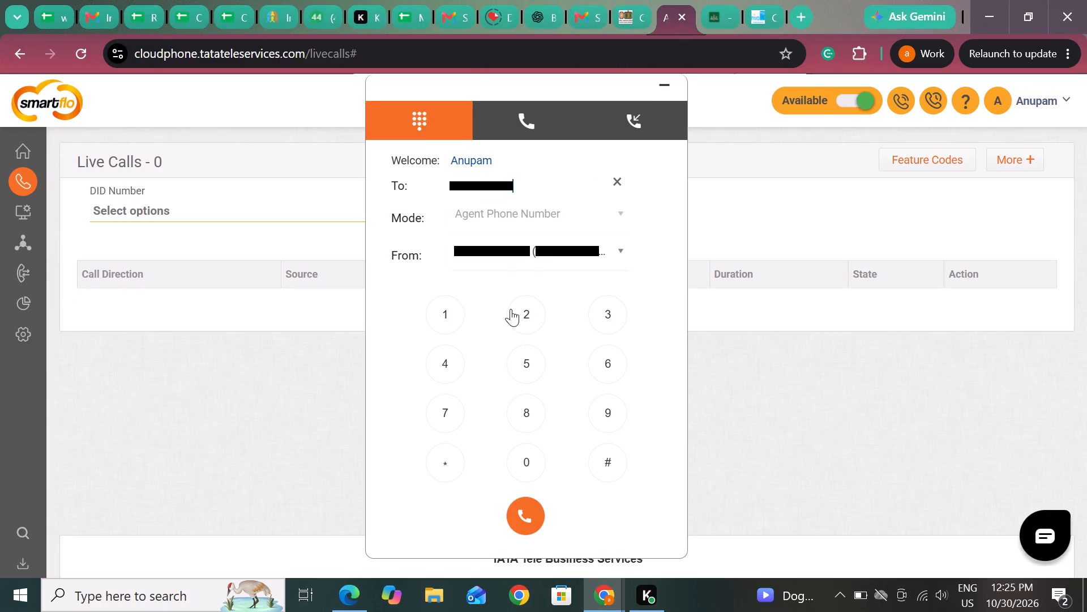
pyautogui.click(504, 513)
pyautogui.click(524, 513)
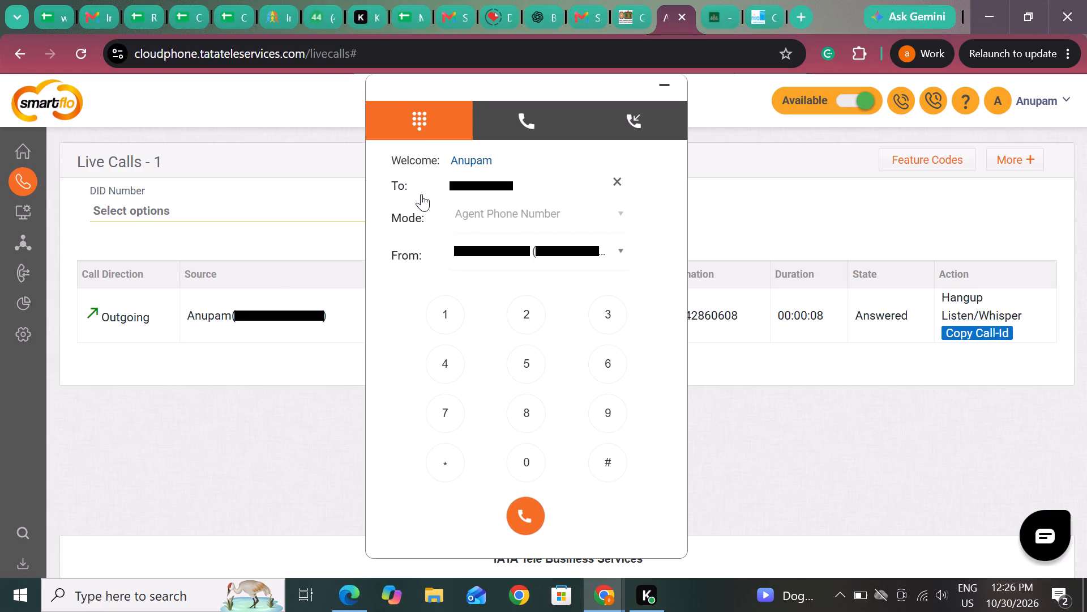
# Add a comment to the complaint's communication log stating that the agent is nr, and close the log.
pyautogui.click(276, 14)
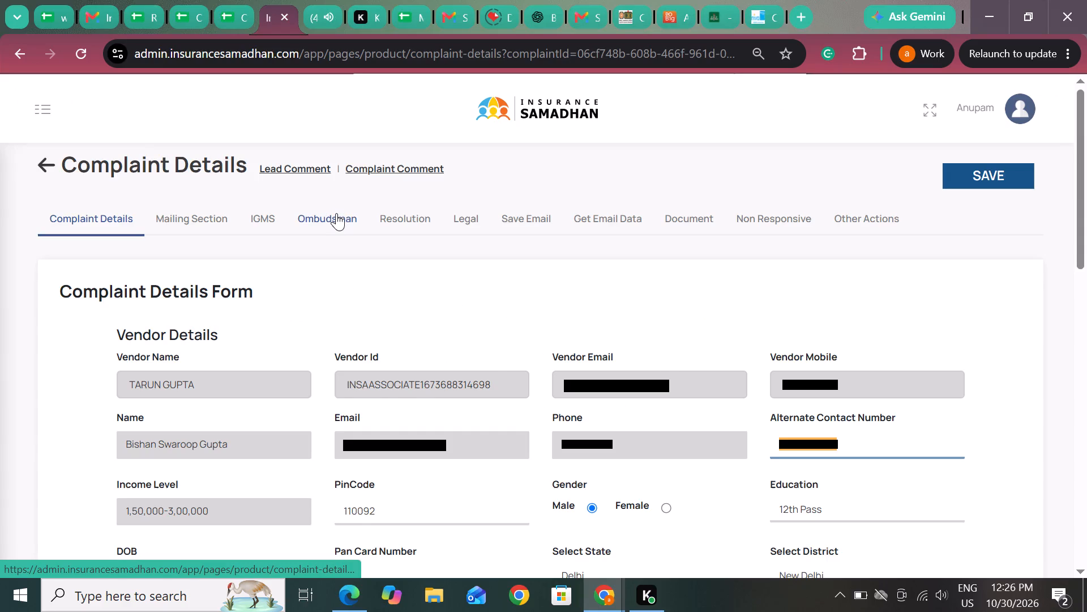
pyautogui.click(393, 160)
pyautogui.click(393, 169)
pyautogui.scroll(-4, 406, 371)
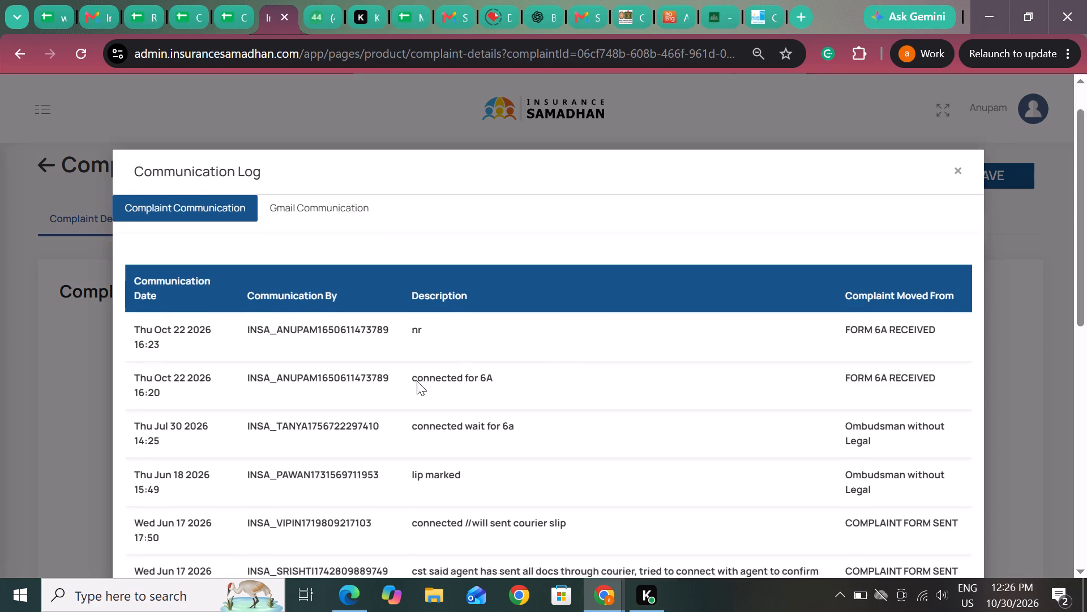
pyautogui.scroll(-10, 417, 381)
pyautogui.click(604, 529)
pyautogui.click(504, 421)
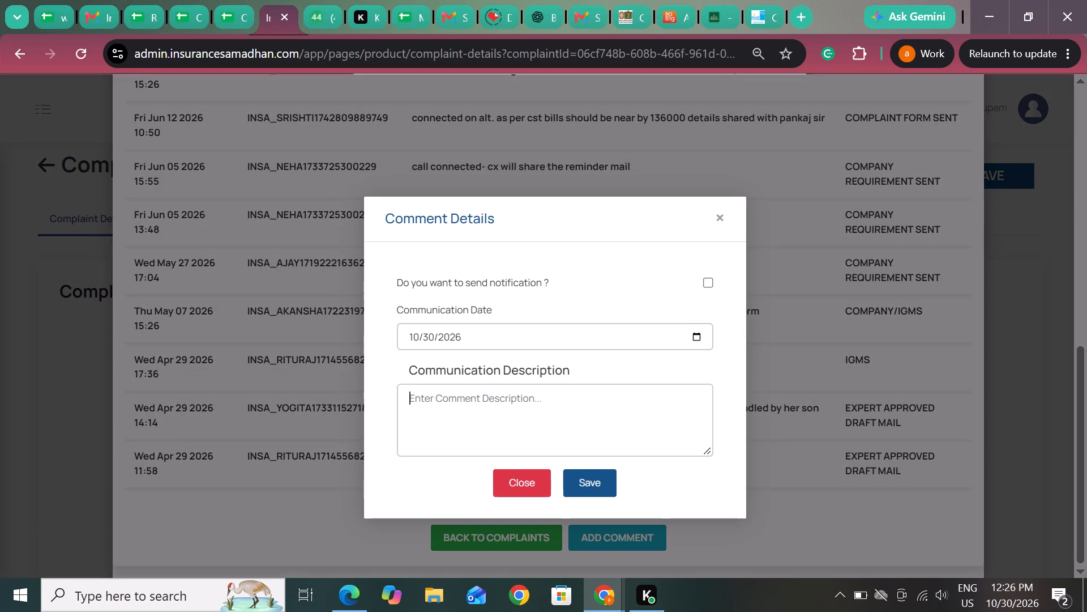
pyautogui.press('n')
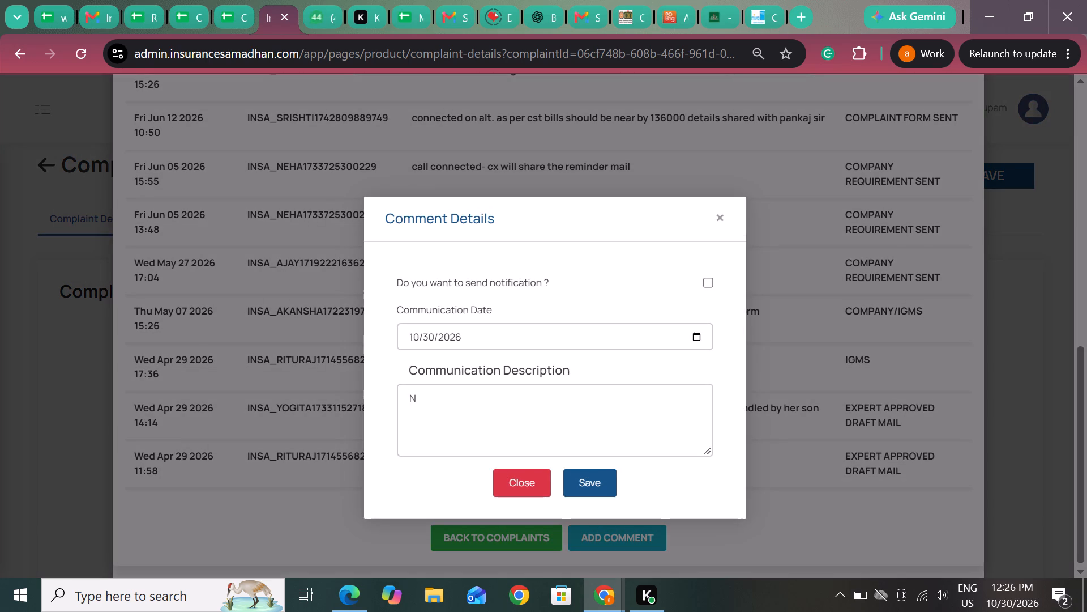
pyautogui.write('agent is nr')
pyautogui.press('space')
pyautogui.press('Tab')
pyautogui.press('Tab')
pyautogui.press('Return')
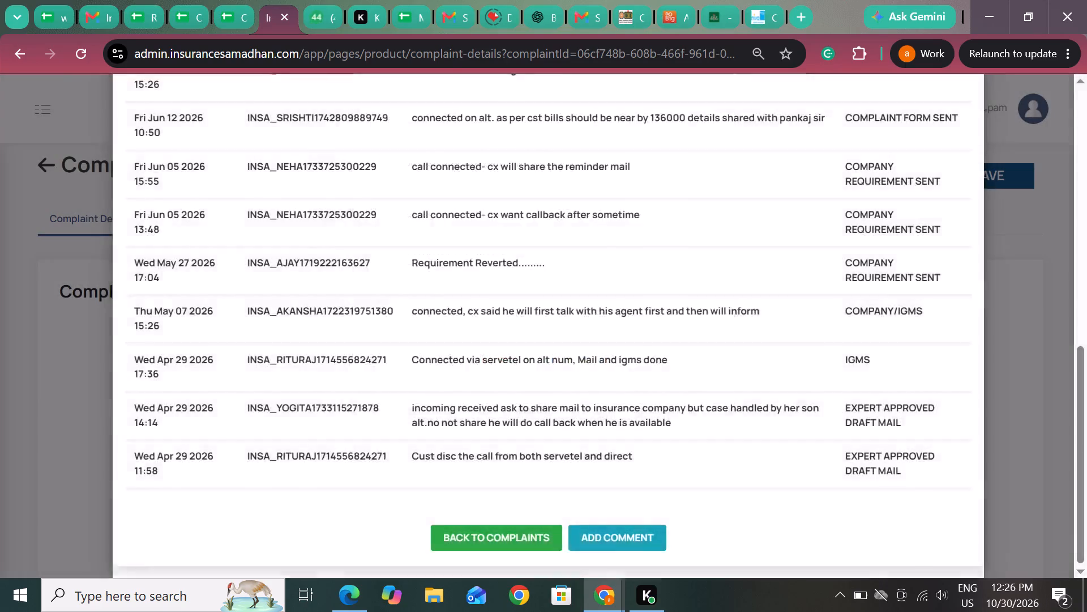
pyautogui.click(269, 108)
# Enter "agent is nr" in column B of row 560 in the ombudsman worksheet.
pyautogui.click(129, 11)
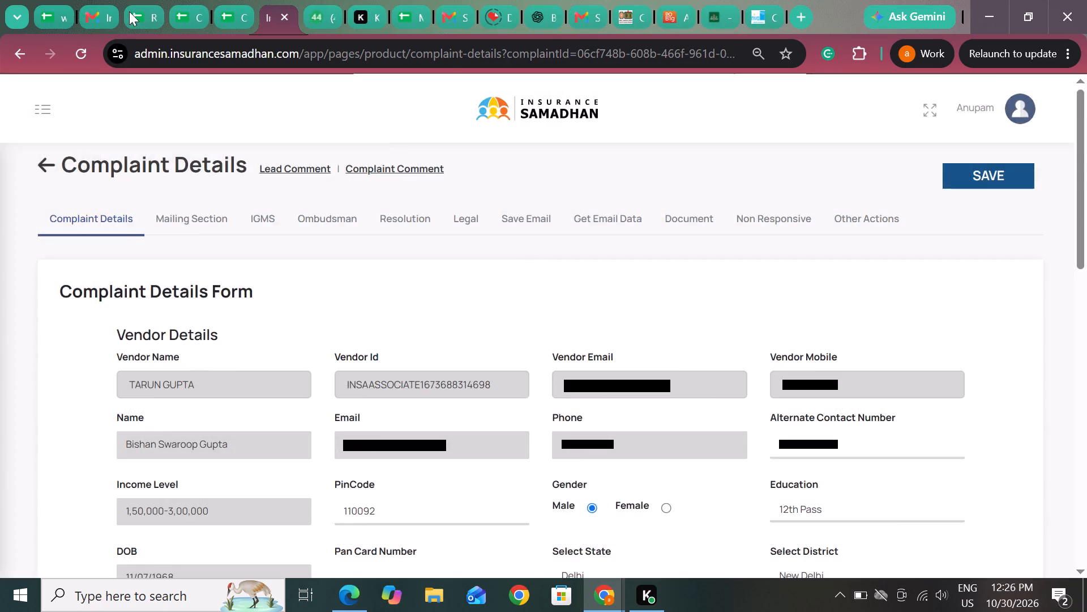
pyautogui.click(53, 35)
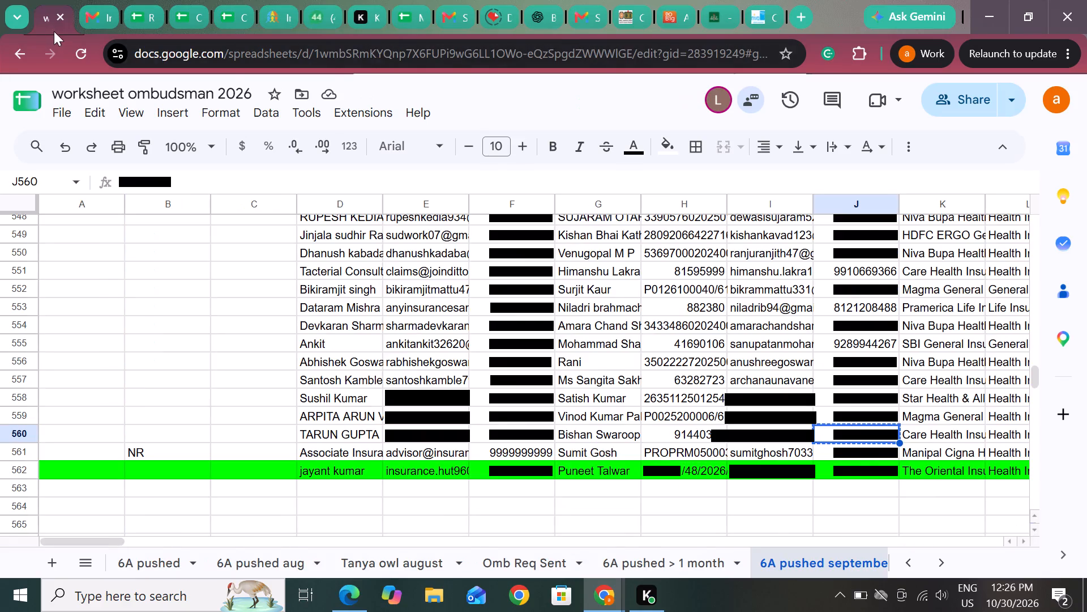
pyautogui.click(135, 432)
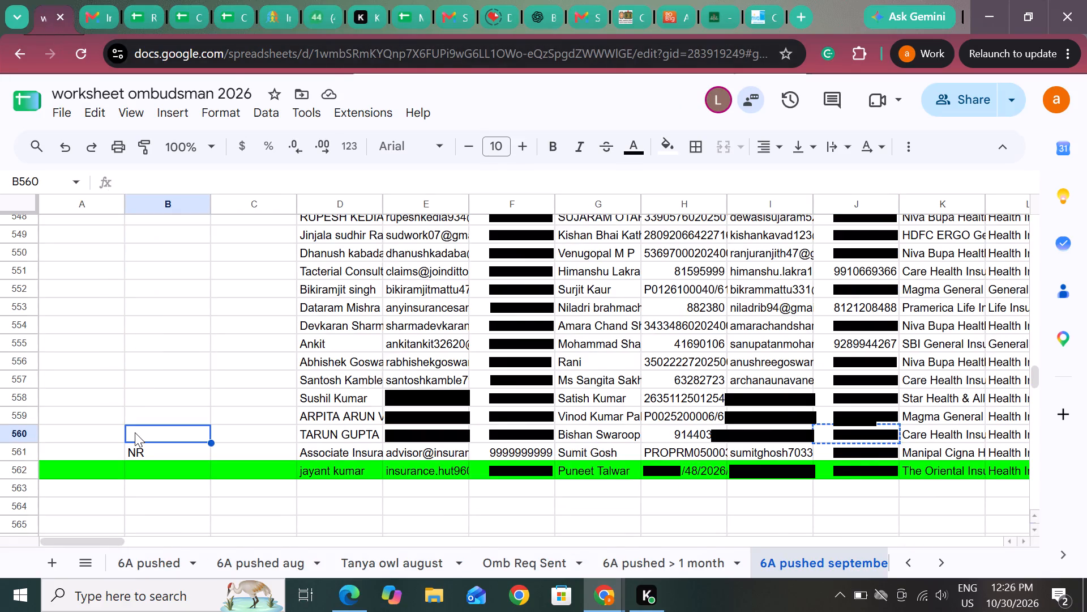
pyautogui.write('agent')
pyautogui.press('space')
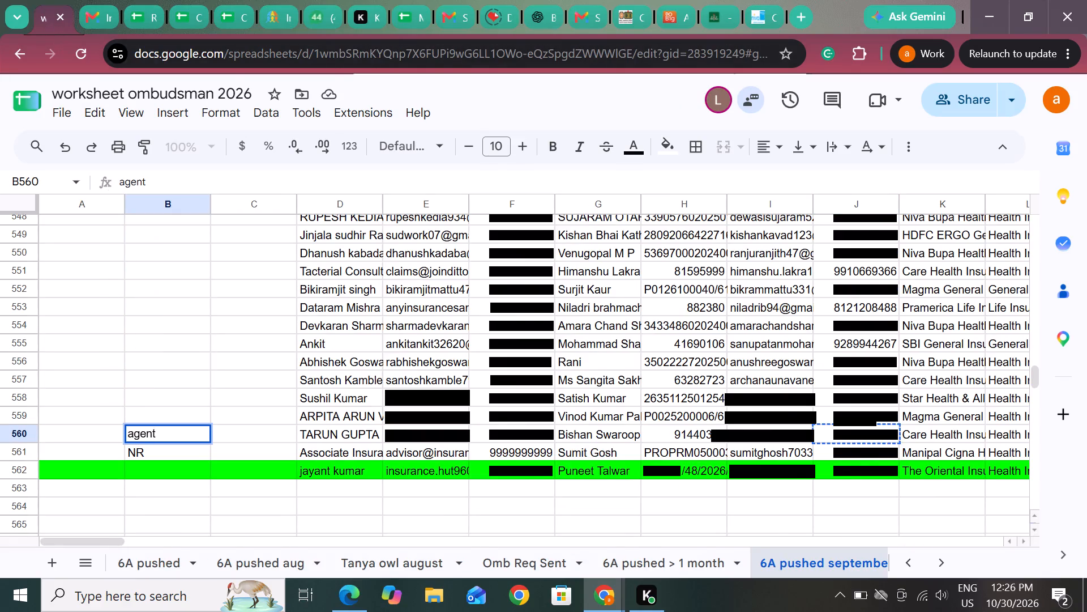
pyautogui.write('is')
pyautogui.press('space')
pyautogui.write('nr')
pyautogui.press('space')
pyautogui.press('Up')
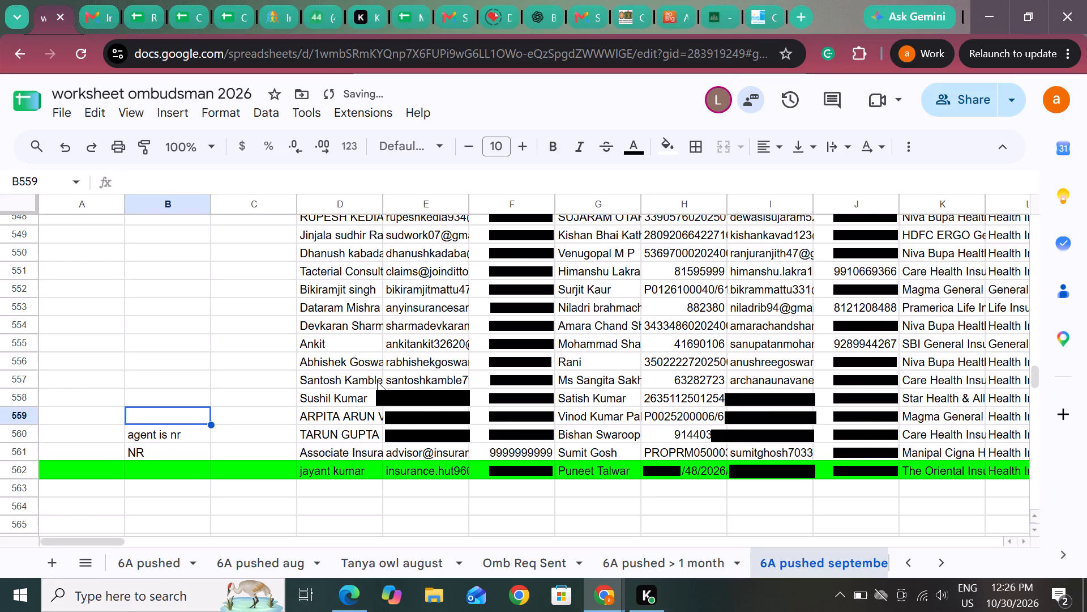
# Copy the complainant's phone number from row 559 of the worksheet and search the portal's Form 6a Received Complaints for it.
pyautogui.click(618, 415)
pyautogui.click(692, 418)
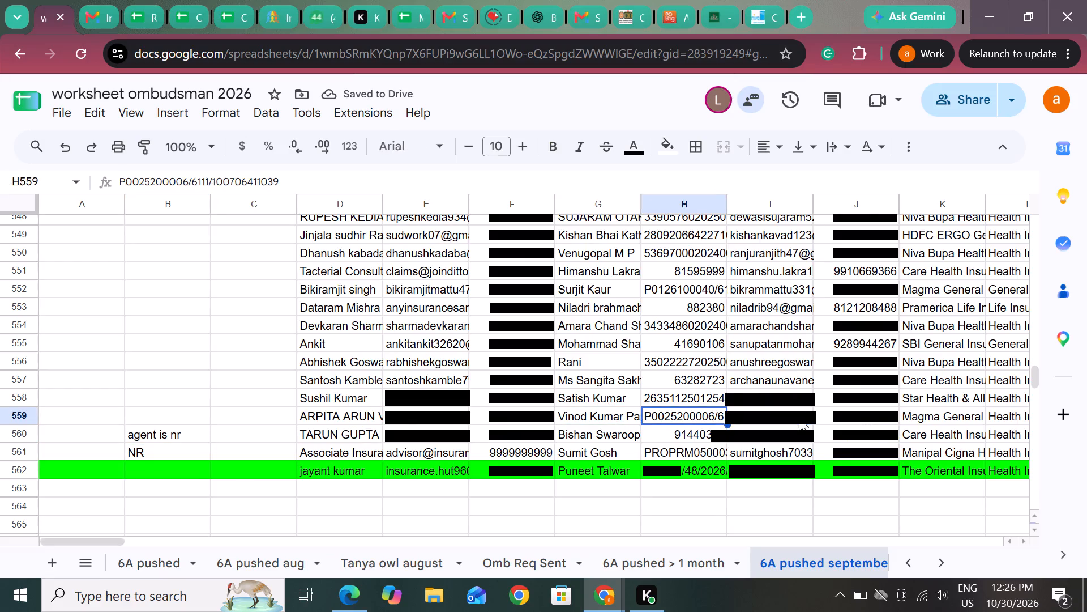
pyautogui.click(799, 418)
pyautogui.click(863, 415)
pyautogui.hotkey('ctrl', 'c')
pyautogui.hotkey('ctrl', 'c')
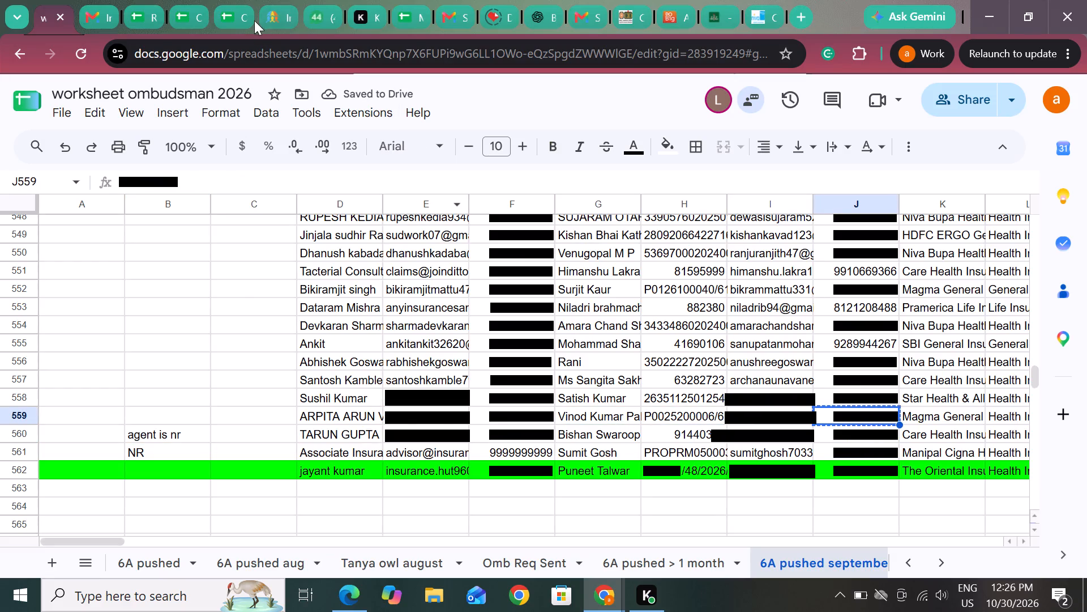
pyautogui.click(275, 28)
pyautogui.click(44, 166)
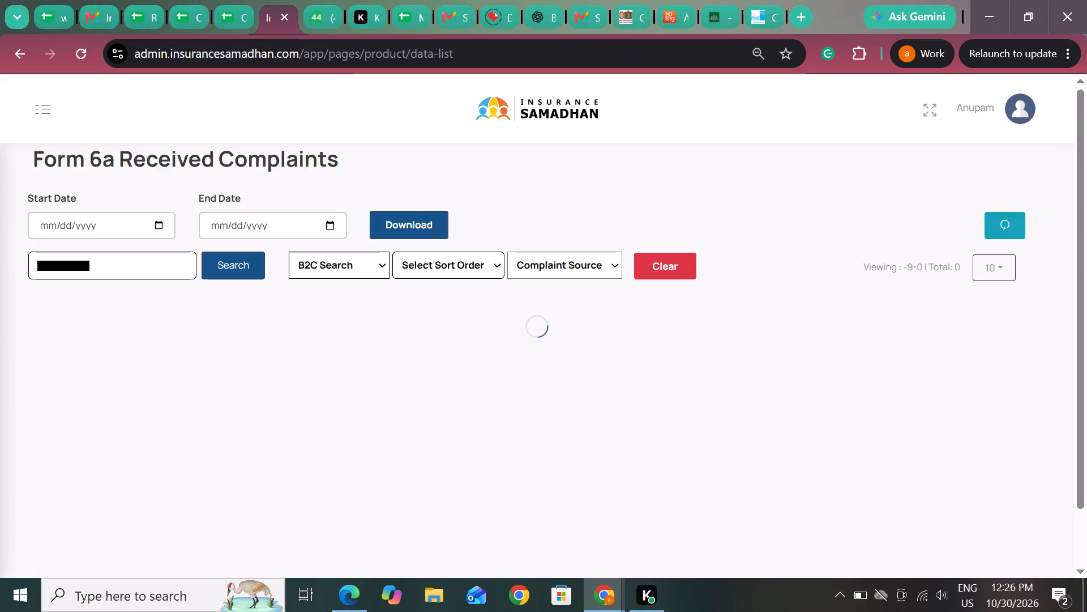
pyautogui.keyDown('ctrl'); pyautogui.doubleClick(136, 265); pyautogui.keyUp('ctrl')
pyautogui.hotkey('ctrl', 'v')
pyautogui.click(191, 270)
pyautogui.click(196, 270)
pyautogui.click(215, 270)
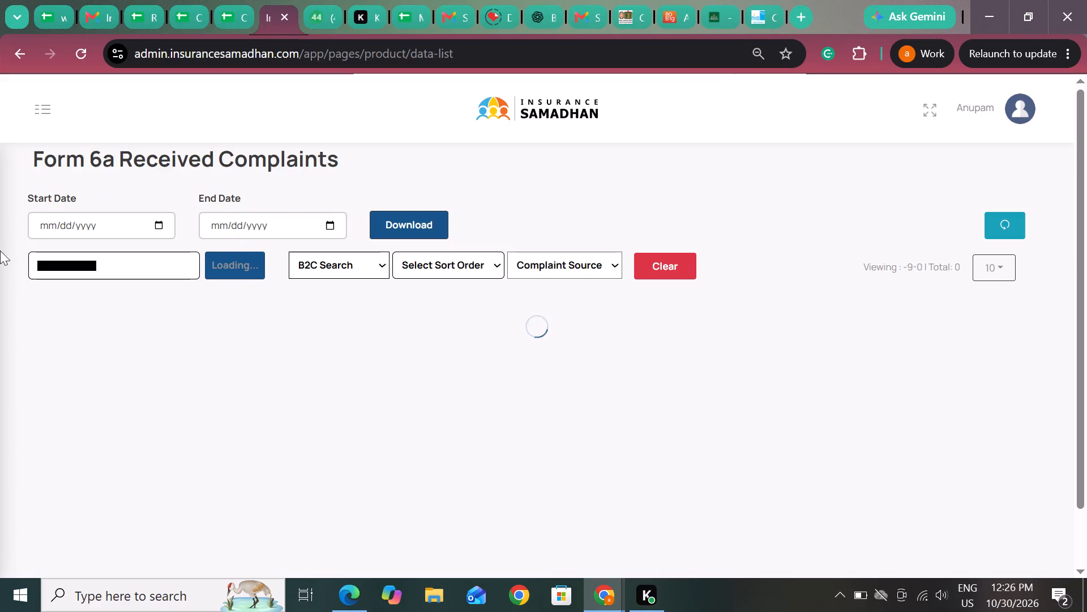
# Copy the phone number of the found Form 6a complaint and call it from the Smartflo dialer.
pyautogui.hscroll(-6, 524, 384)
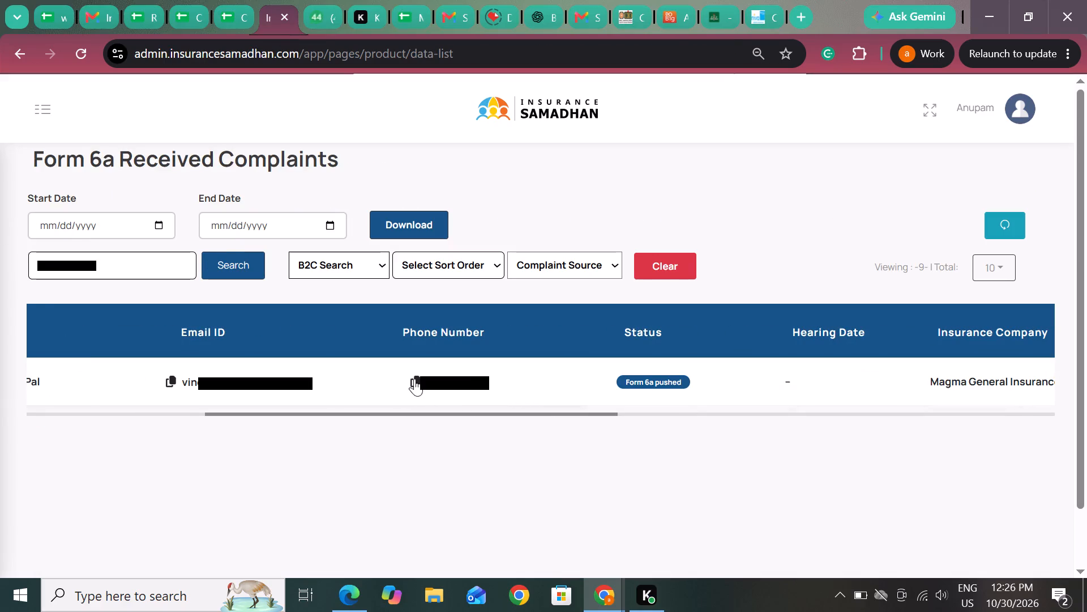
pyautogui.click(414, 379)
pyautogui.hscroll(-1, 414, 379)
pyautogui.click(664, 29)
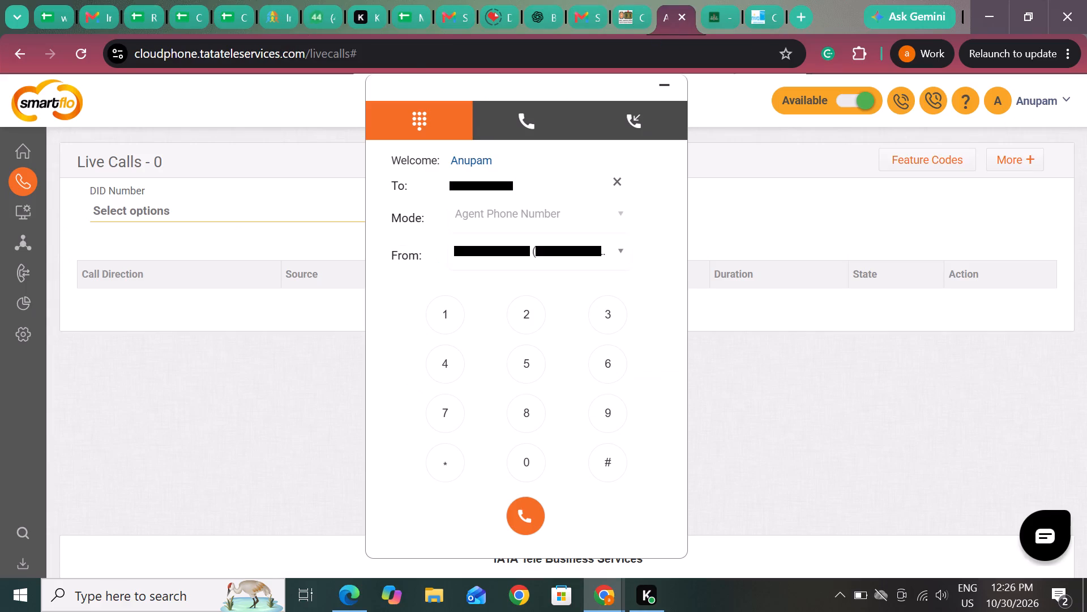
pyautogui.keyDown('ctrl'); pyautogui.doubleClick(522, 178); pyautogui.keyUp('ctrl')
pyautogui.hotkey('ctrl', 'v')
pyautogui.click(538, 527)
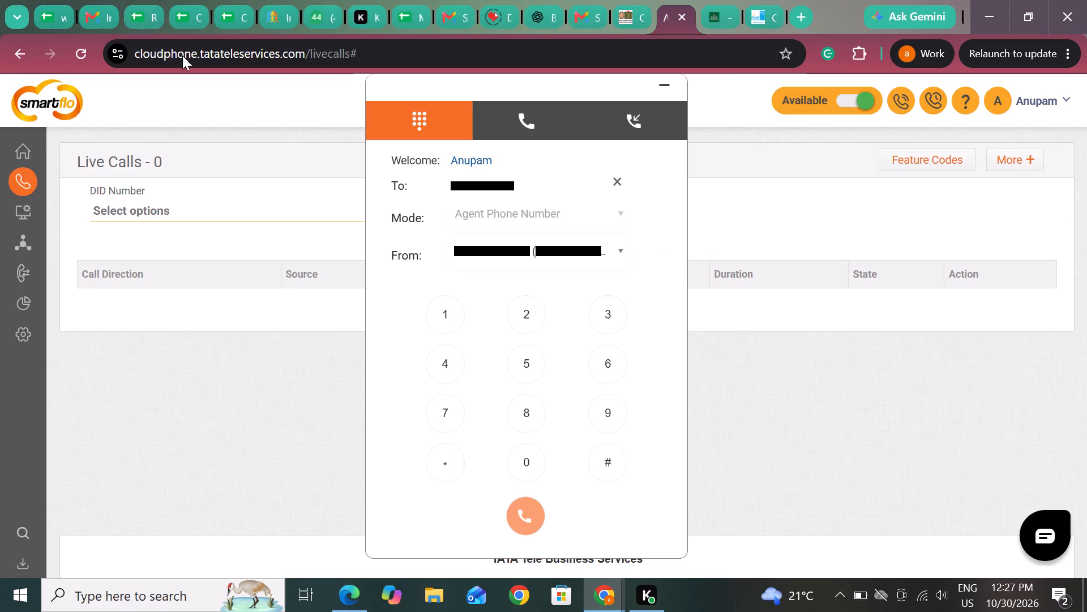
# Copy the complaint's phone number from the portal again, reload the Smartflo page and redial the number from a fresh dialer.
pyautogui.click(275, 39)
pyautogui.click(270, 25)
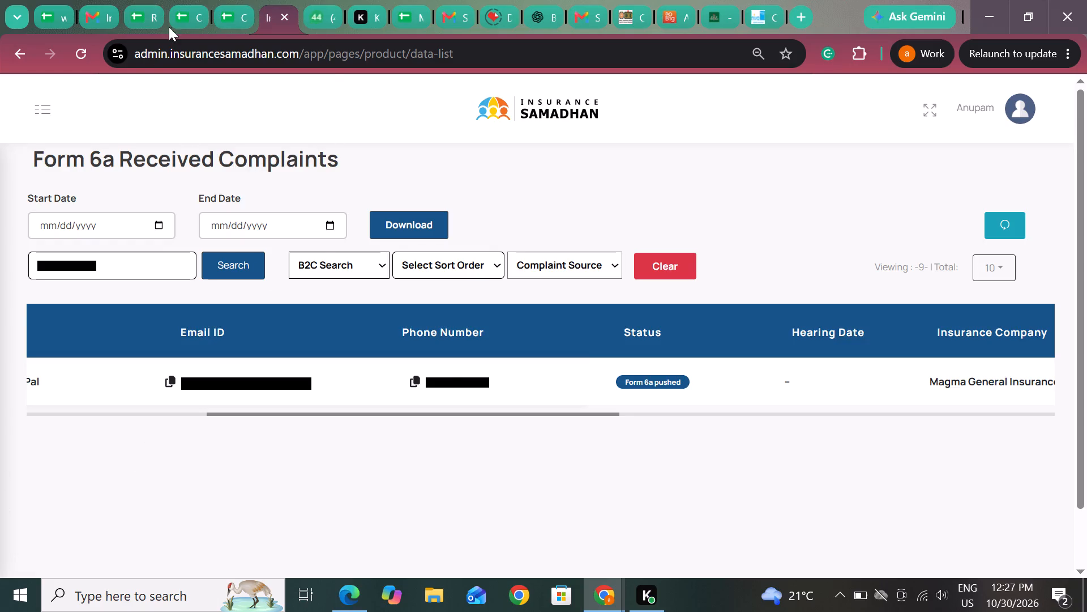
pyautogui.click(169, 414)
pyautogui.moveTo(169, 413); pyautogui.dragTo(259, 414)
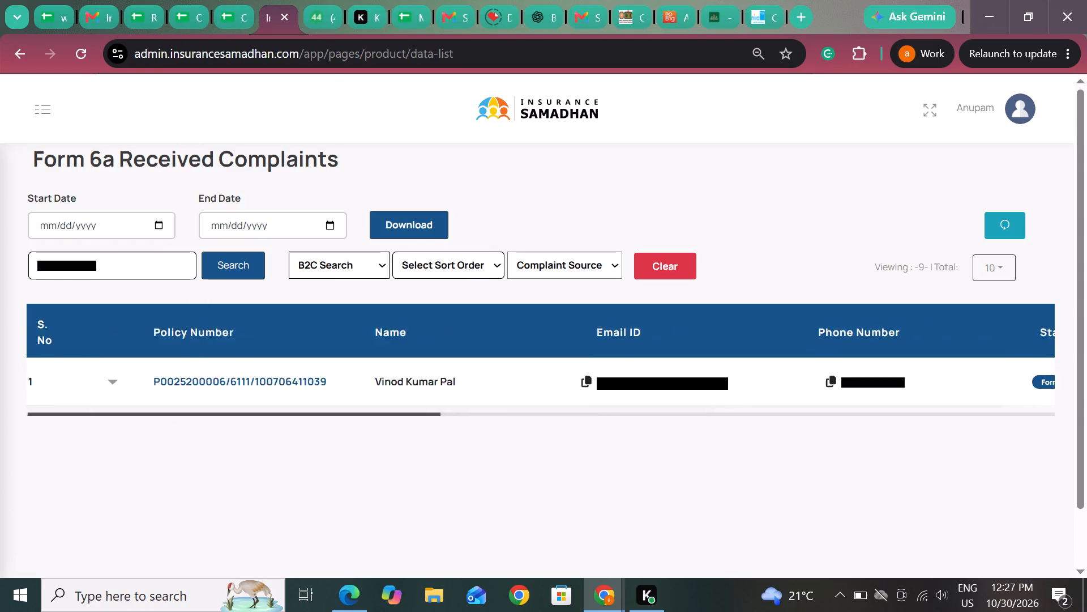
pyautogui.moveTo(259, 414); pyautogui.dragTo(230, 414)
pyautogui.click(230, 414)
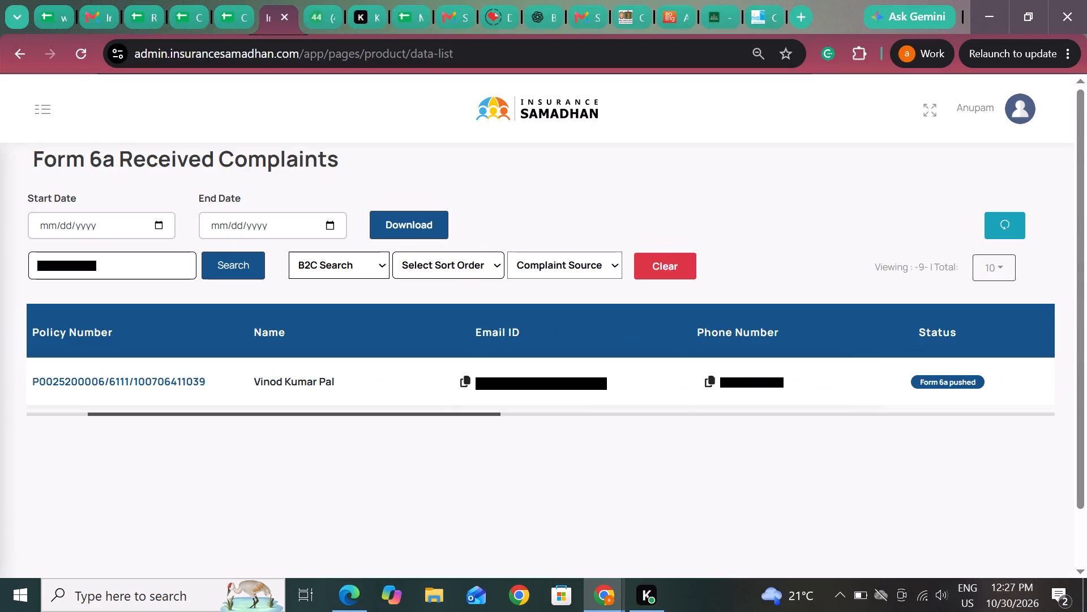
pyautogui.moveTo(229, 414); pyautogui.dragTo(269, 414)
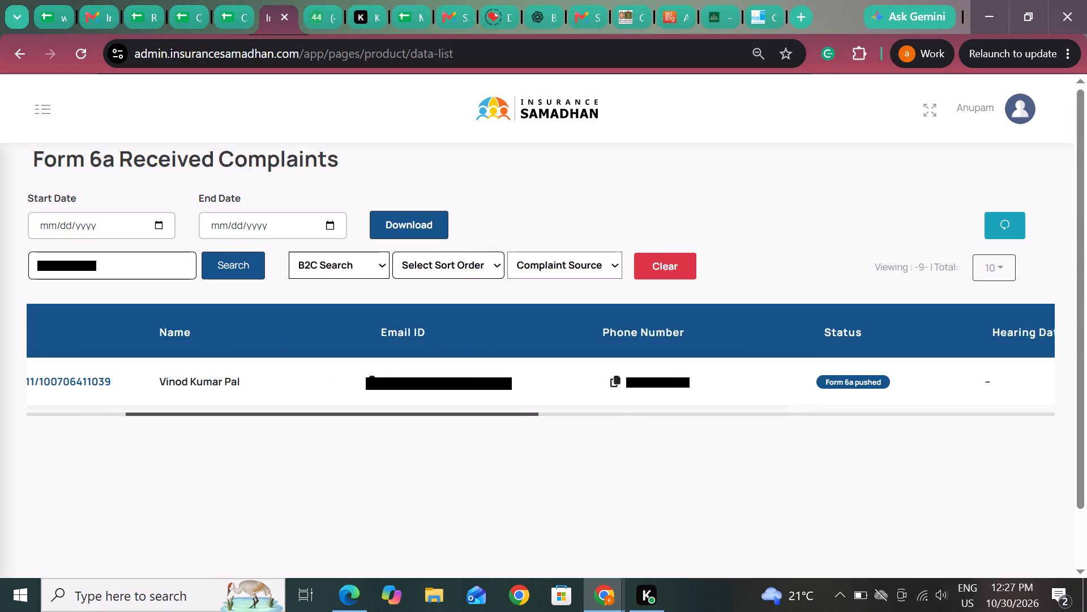
pyautogui.moveTo(269, 414); pyautogui.dragTo(181, 414)
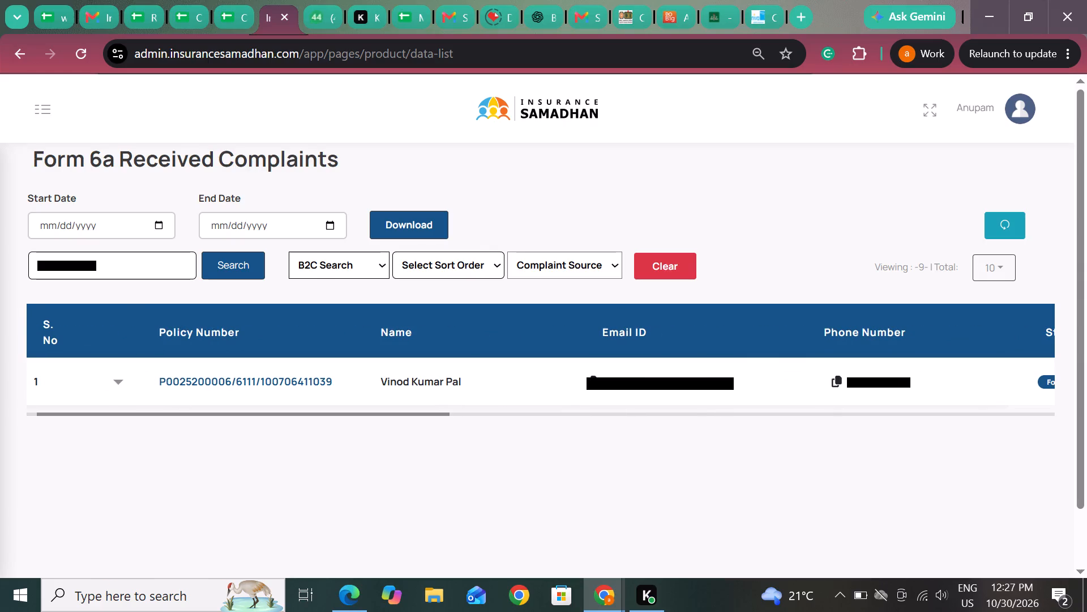
pyautogui.click(834, 379)
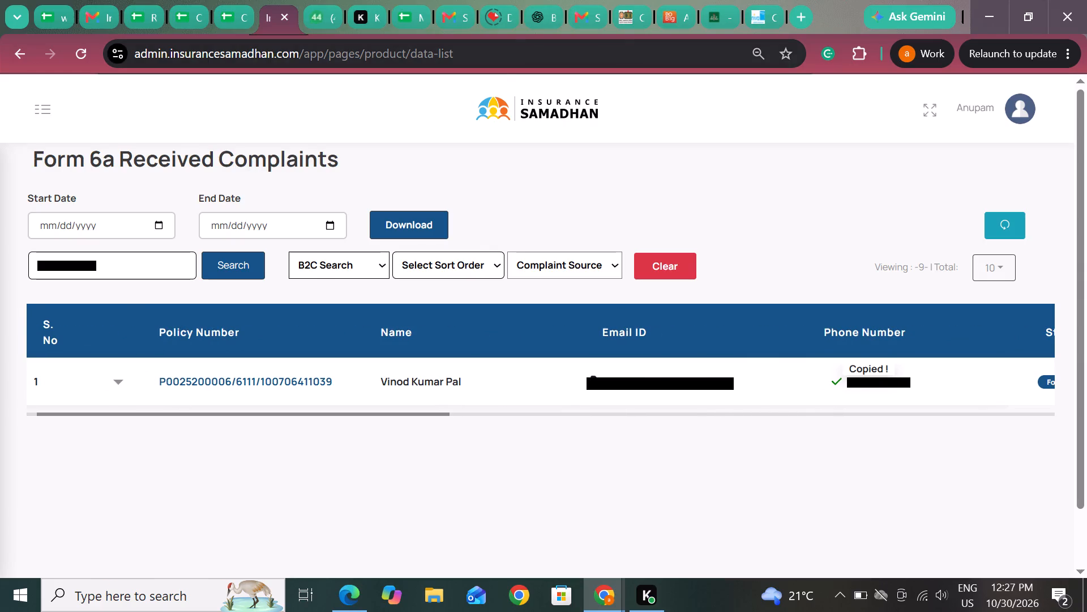
pyautogui.click(670, 19)
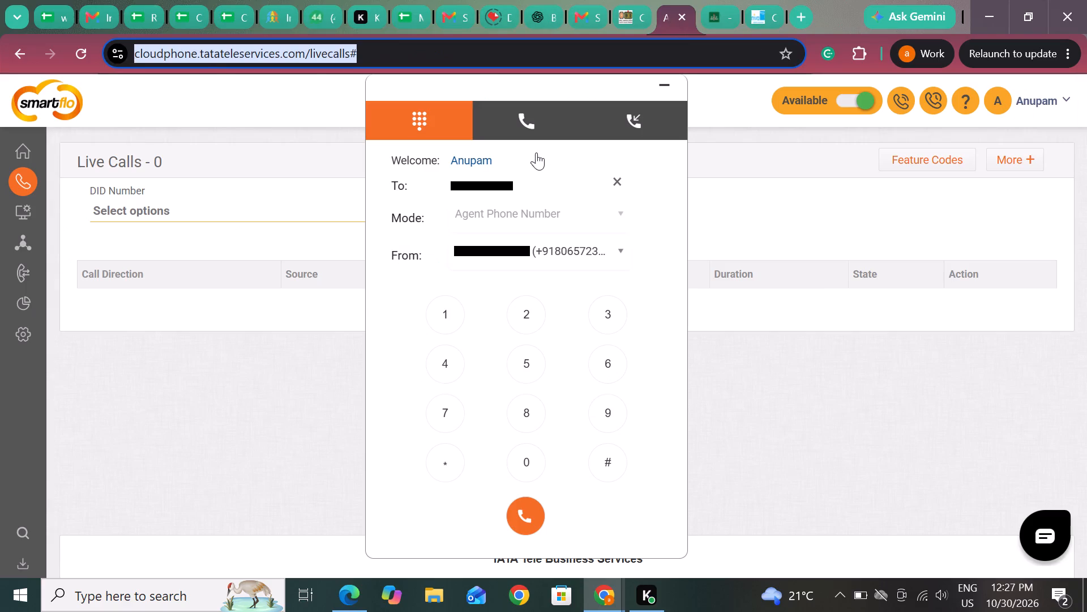
pyautogui.click(84, 56)
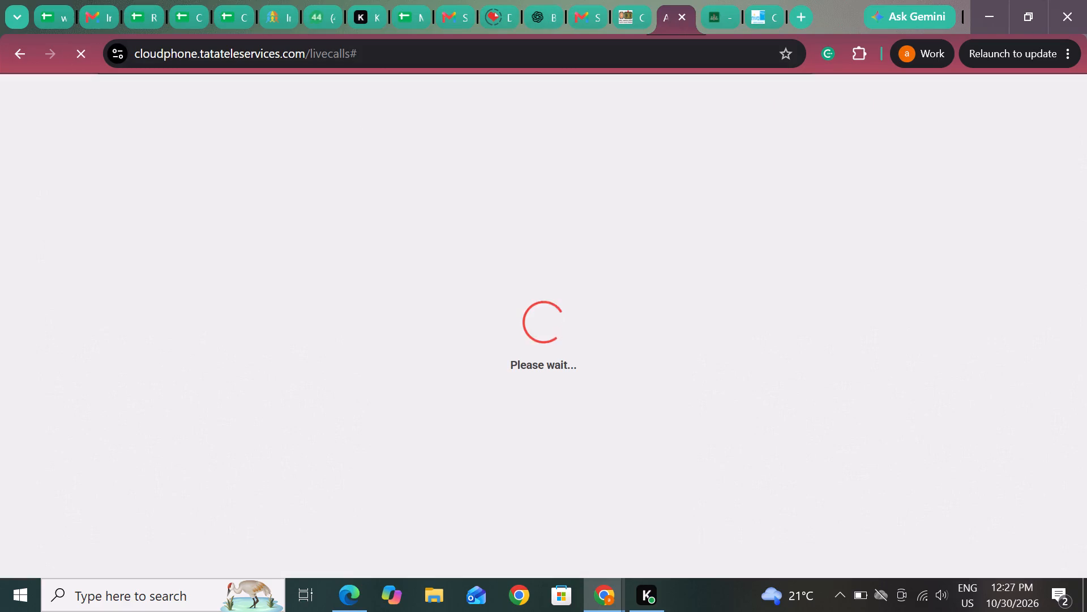
pyautogui.click(901, 97)
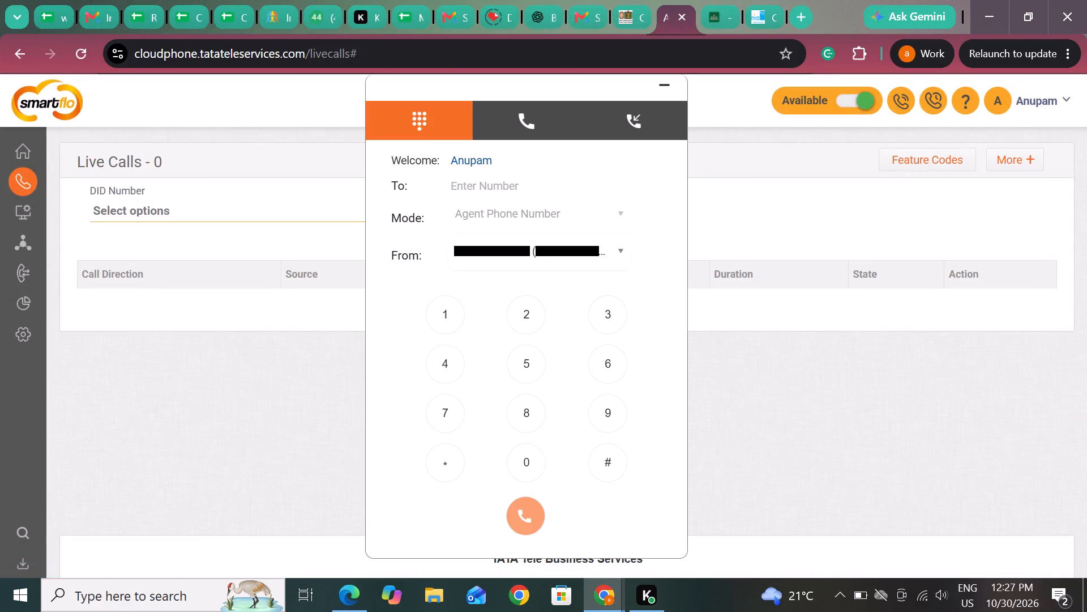
pyautogui.click(508, 178)
pyautogui.hotkey('ctrl', 'v')
pyautogui.click(516, 526)
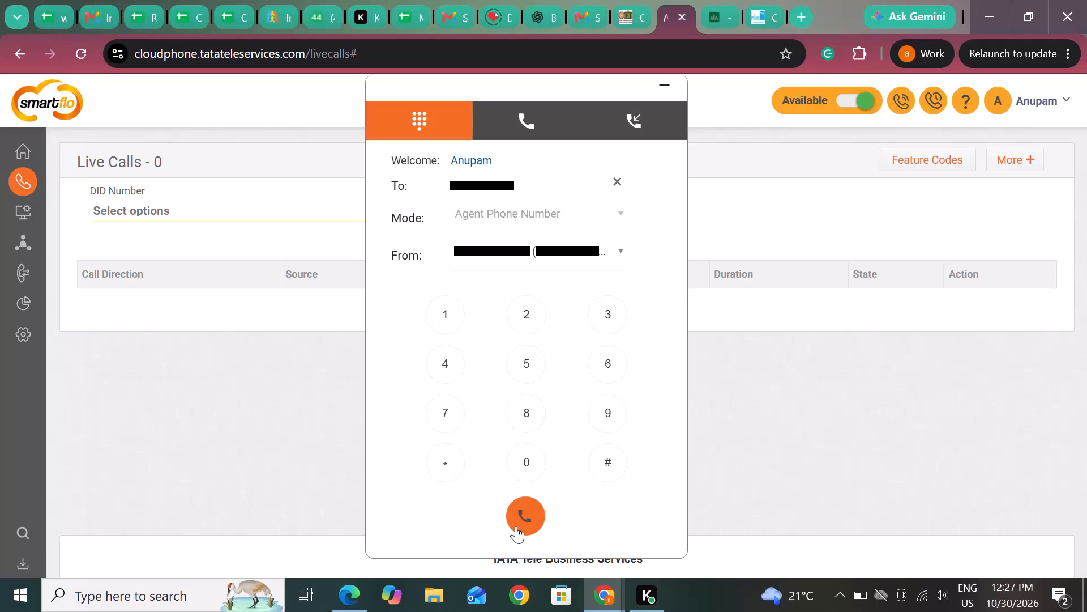
pyautogui.scroll(4, 329, 151)
# Return to the portal and bring the found complaint's policy number into view in the Form 6a Received Complaints list.
pyautogui.click(271, 24)
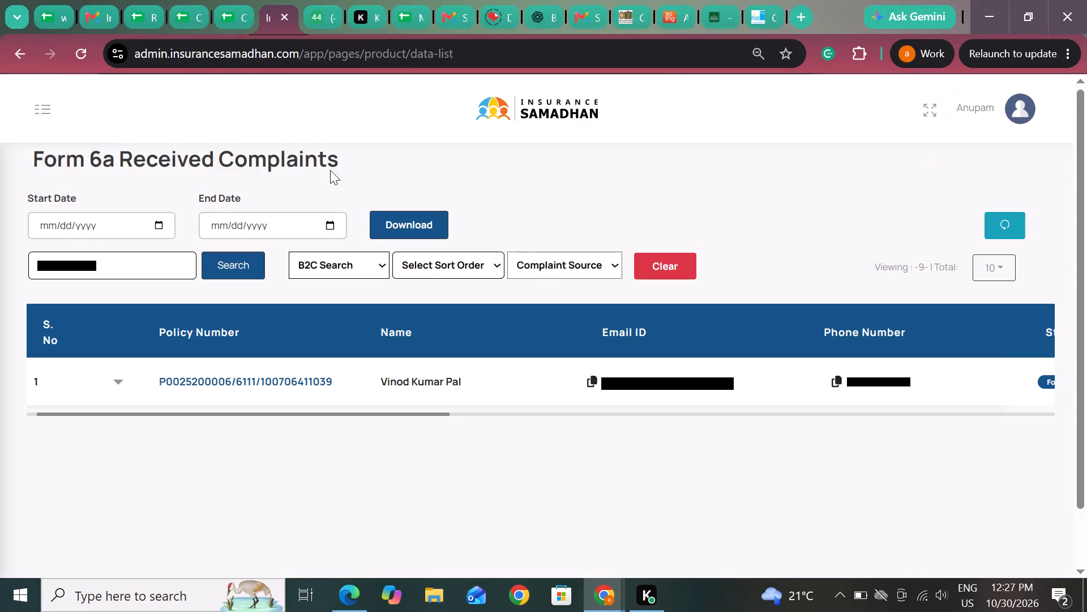
pyautogui.hscroll(-1, 288, 380)
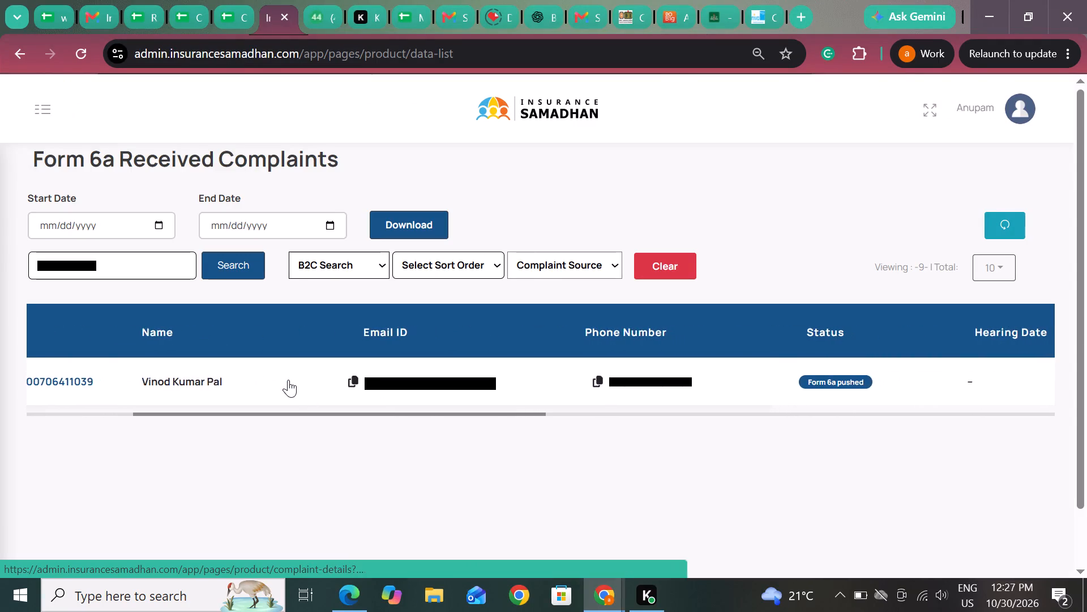
pyautogui.hscroll(7, 193, 402)
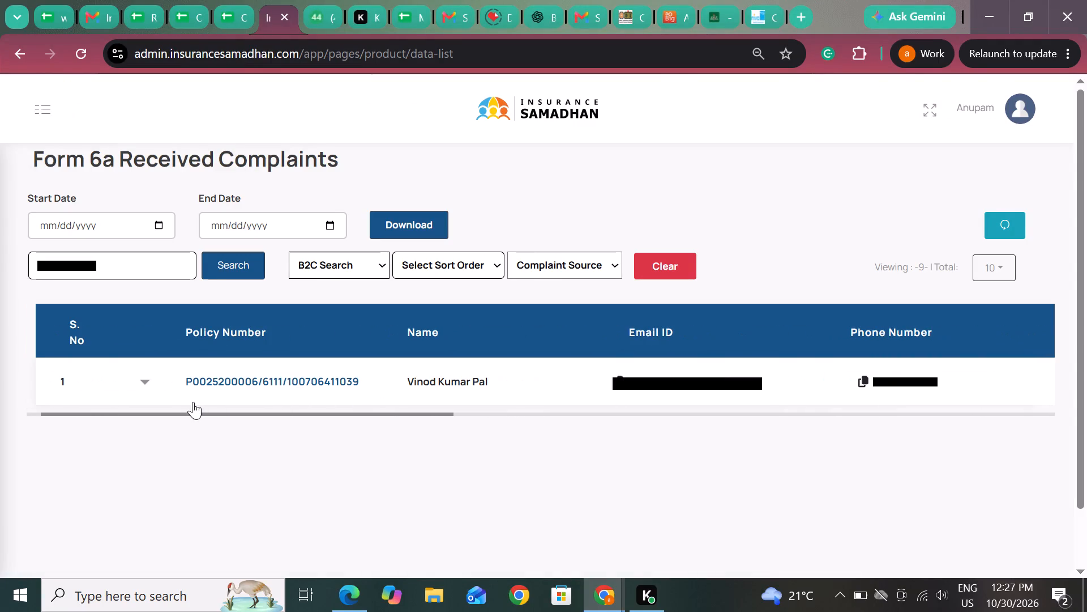
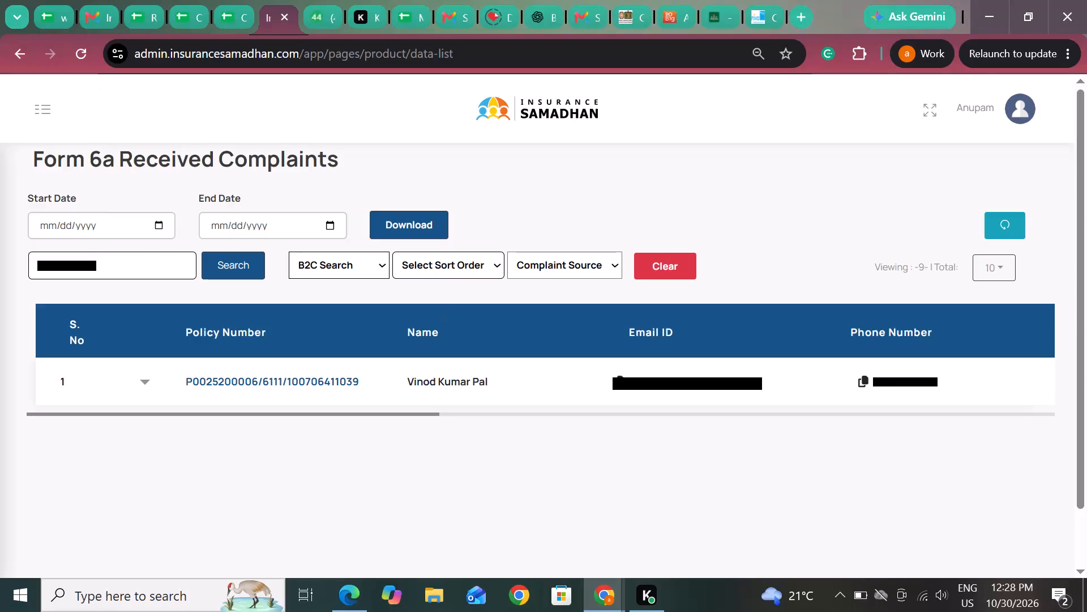
# Add the comment "nr" dated 10/30/2026 to the found Form 6a complaint's communication log, save it and close the log.
pyautogui.hscroll(-1, 420, 381)
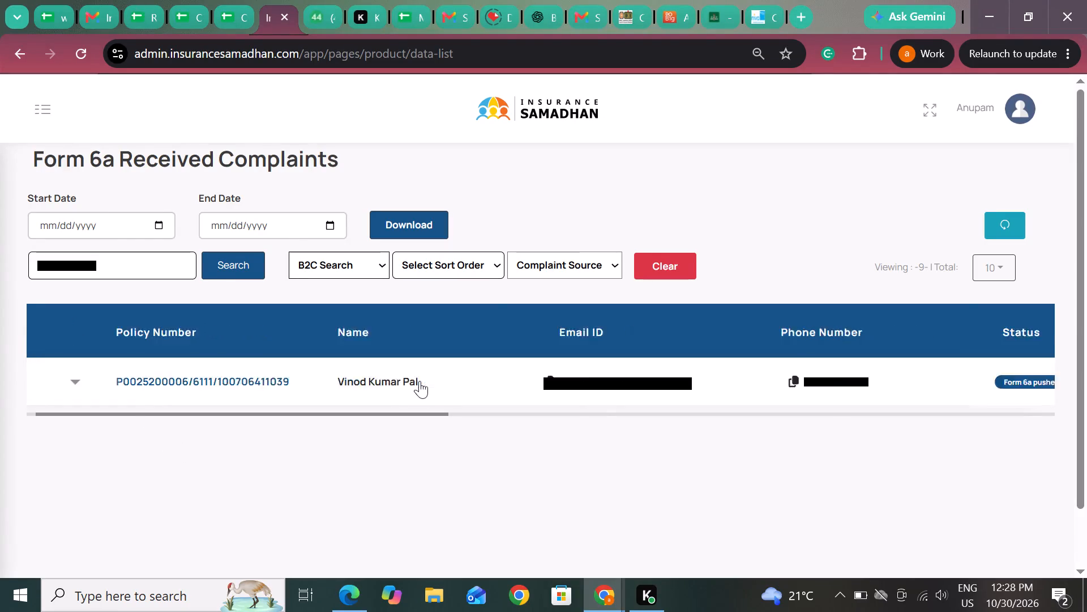
pyautogui.hscroll(-1, 420, 381)
pyautogui.click(414, 388)
pyautogui.click(482, 432)
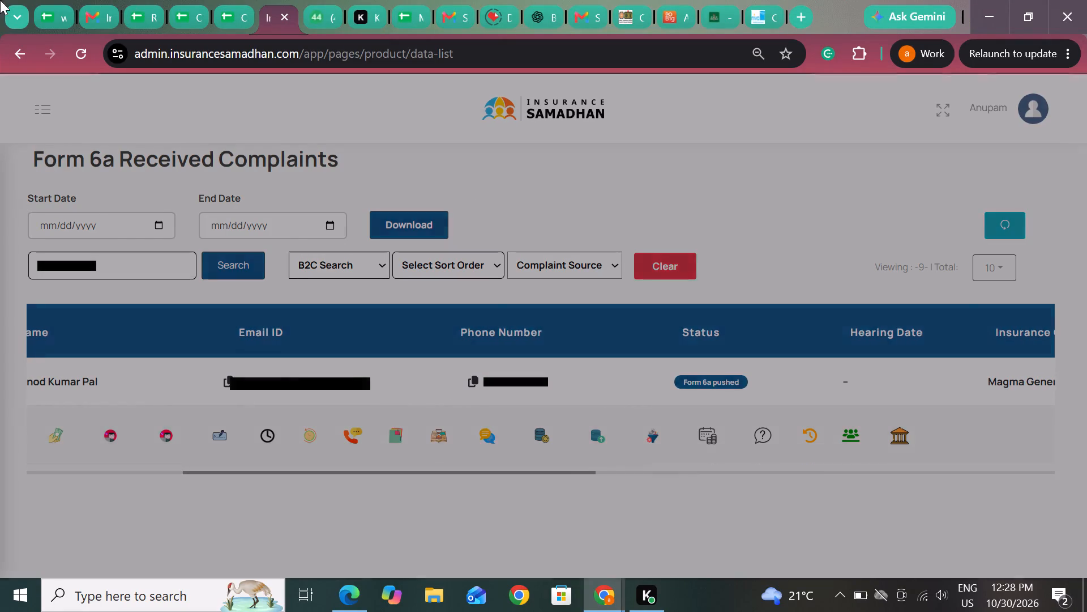
pyautogui.scroll(-2, 420, 321)
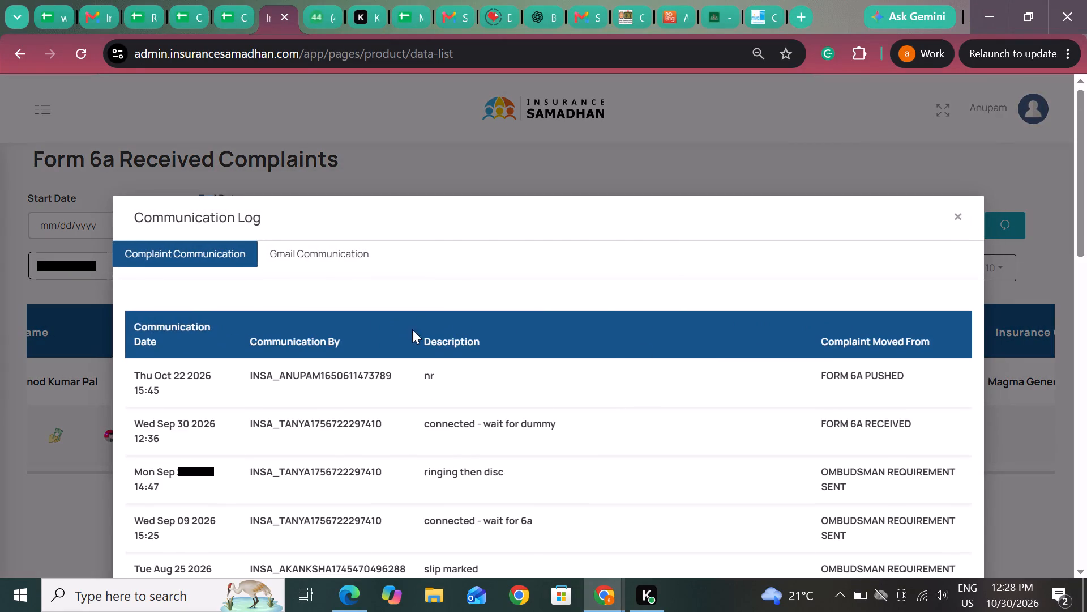
pyautogui.scroll(-11, 412, 329)
pyautogui.scroll(-7, 546, 447)
pyautogui.click(597, 533)
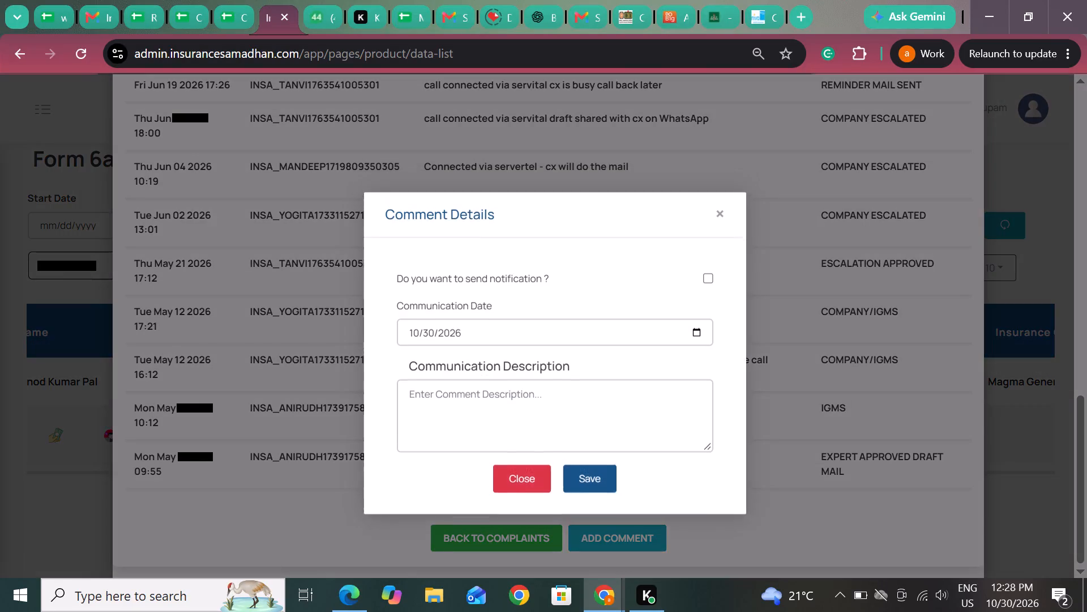
pyautogui.click(453, 434)
pyautogui.press('n')
pyautogui.press('r')
pyautogui.click(587, 489)
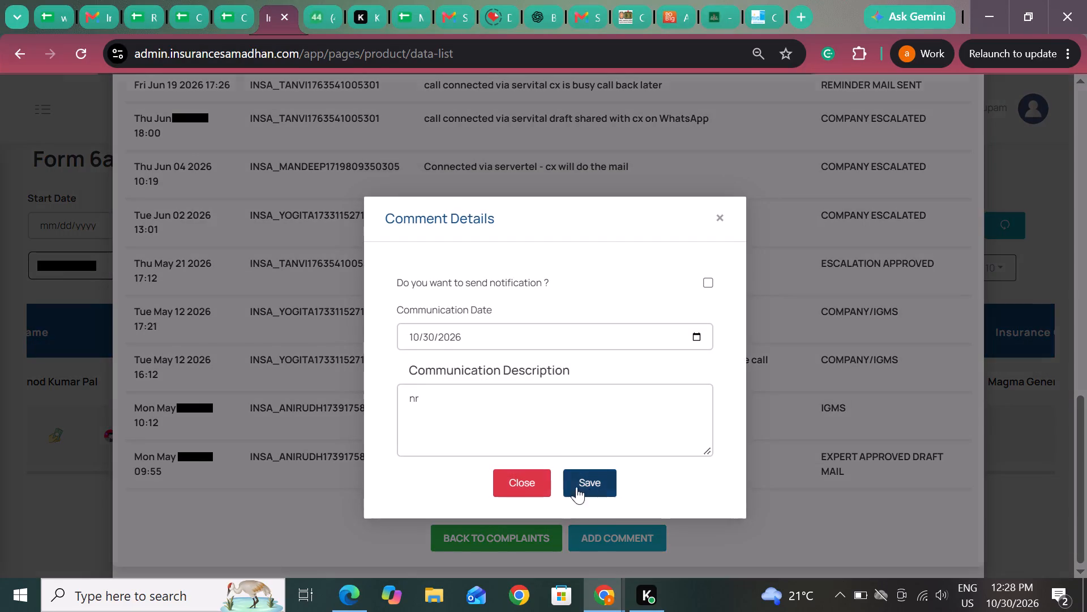
pyautogui.scroll(11, 404, 374)
pyautogui.scroll(2, 387, 329)
pyautogui.click(369, 103)
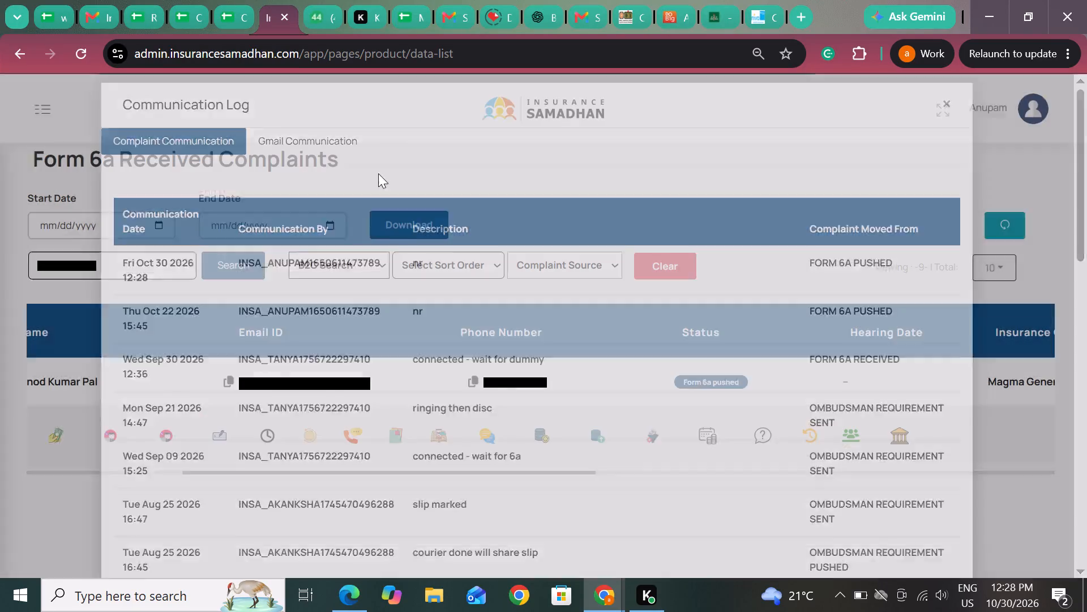
# Open the complaint's details and send the Non-Responsive Reminder mail from its other actions, approving the send prompt.
pyautogui.hscroll(5, 305, 373)
pyautogui.click(246, 378)
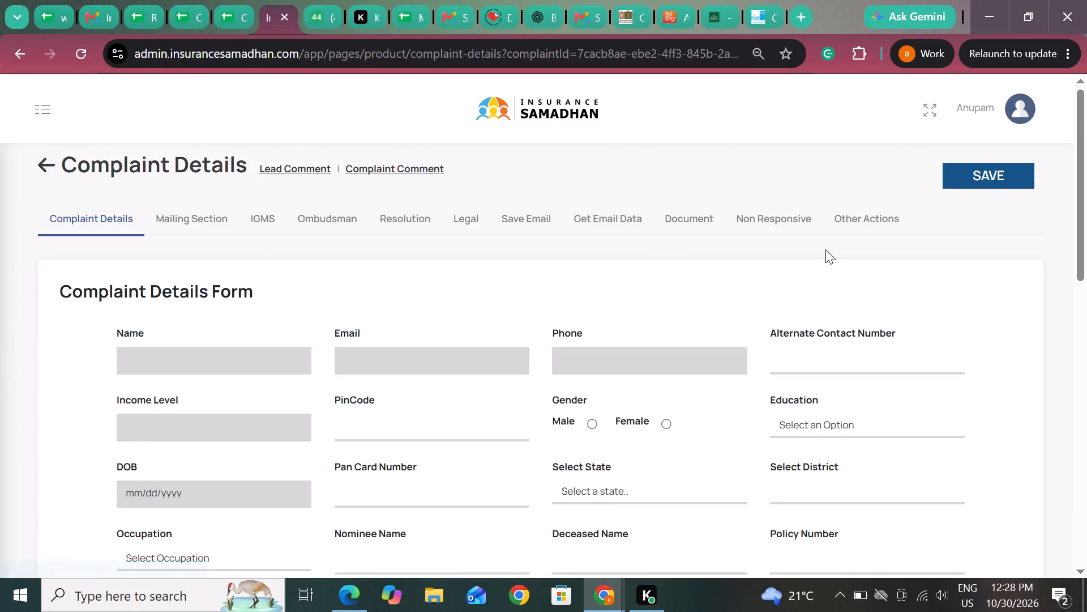
pyautogui.click(844, 218)
pyautogui.scroll(-8, 183, 287)
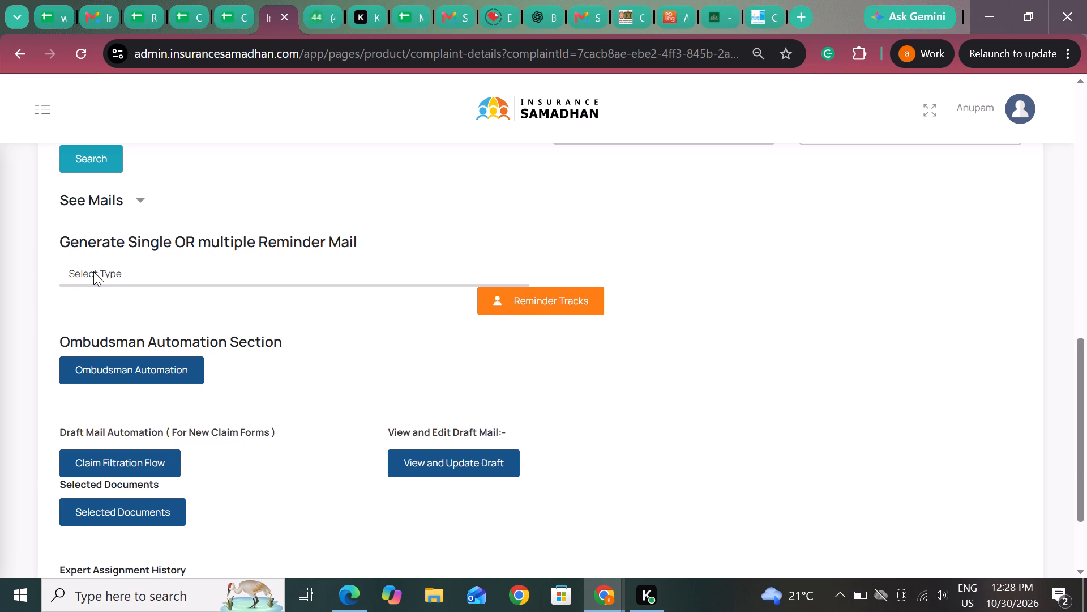
pyautogui.click(93, 271)
pyautogui.click(89, 318)
pyautogui.scroll(-4, 269, 311)
pyautogui.click(223, 369)
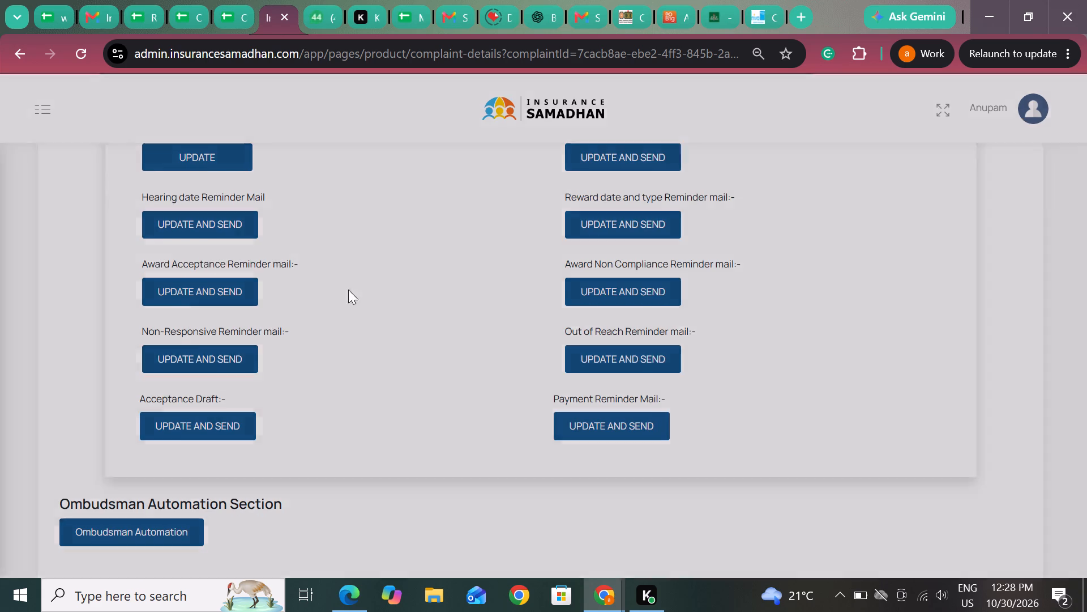
pyautogui.scroll(-8, 438, 270)
pyautogui.click(603, 553)
pyautogui.click(615, 149)
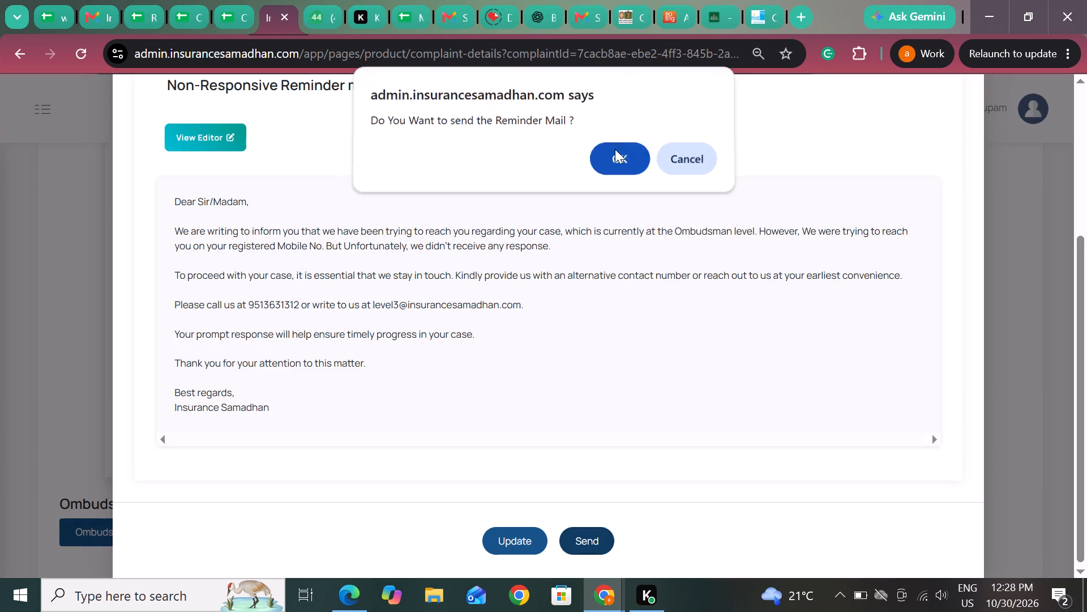
# Switch to the RESOLVED SHEET OCTOBER 2026 spreadsheet.
pyautogui.click(136, 25)
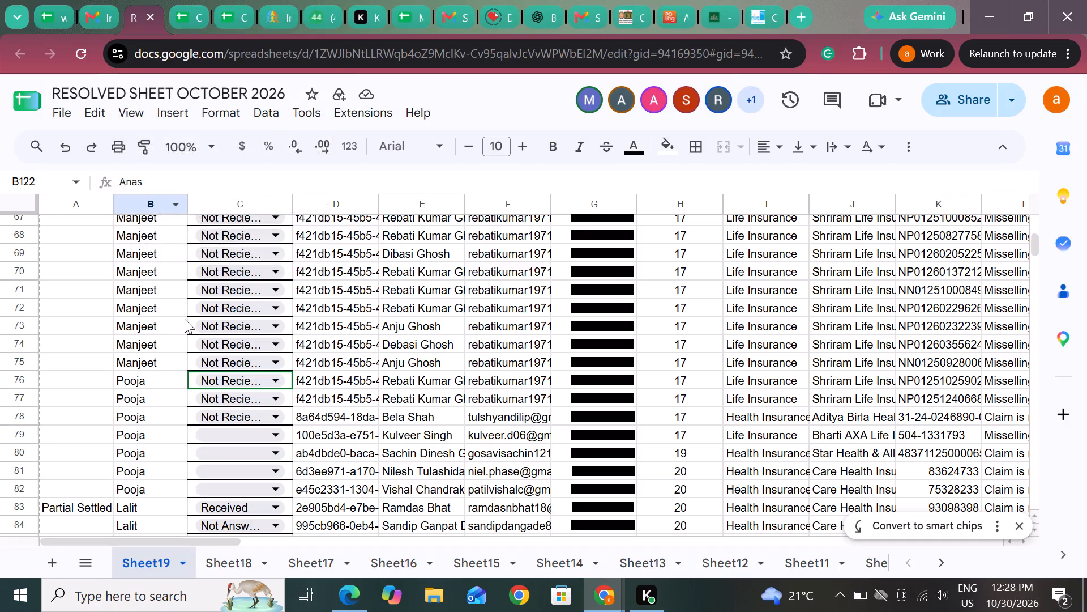
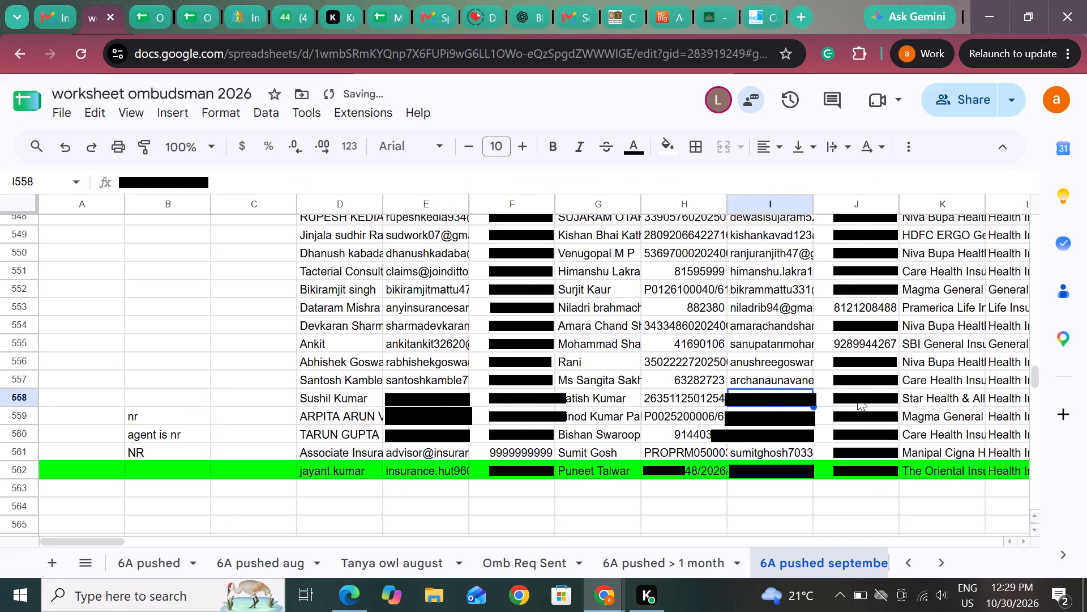
# Copy the complainant's contact detail from row 558 of the September worksheet and search the Form 6a Received Complaints for it.
pyautogui.hotkey('ctrl', 'c')
pyautogui.hotkey('ctrl', 'c')
pyautogui.hotkey('ctrl', 'c')
pyautogui.click(221, 7)
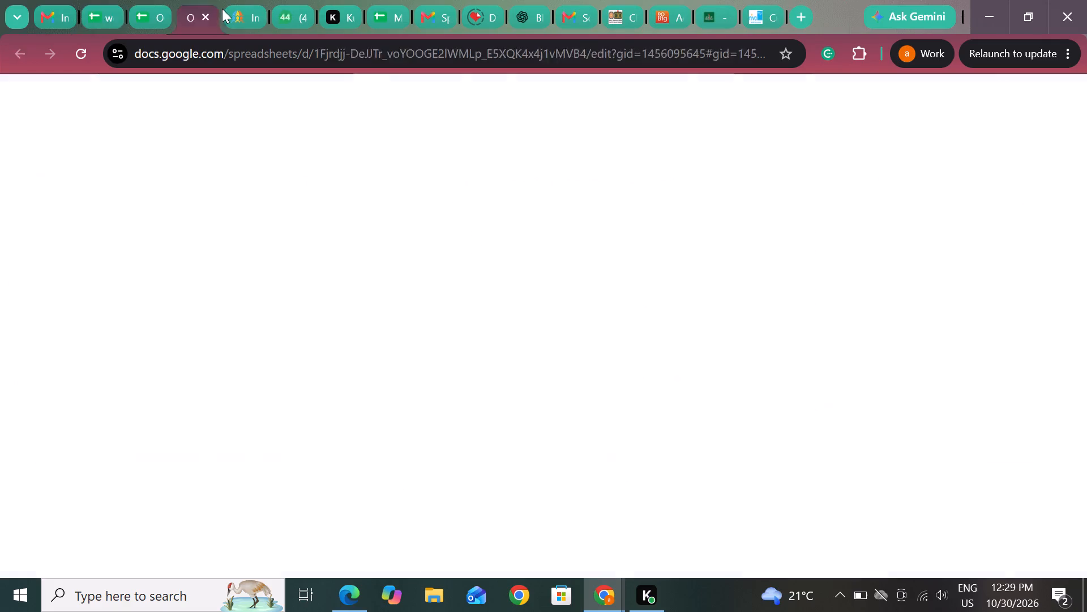
pyautogui.click(236, 12)
pyautogui.scroll(9, 67, 252)
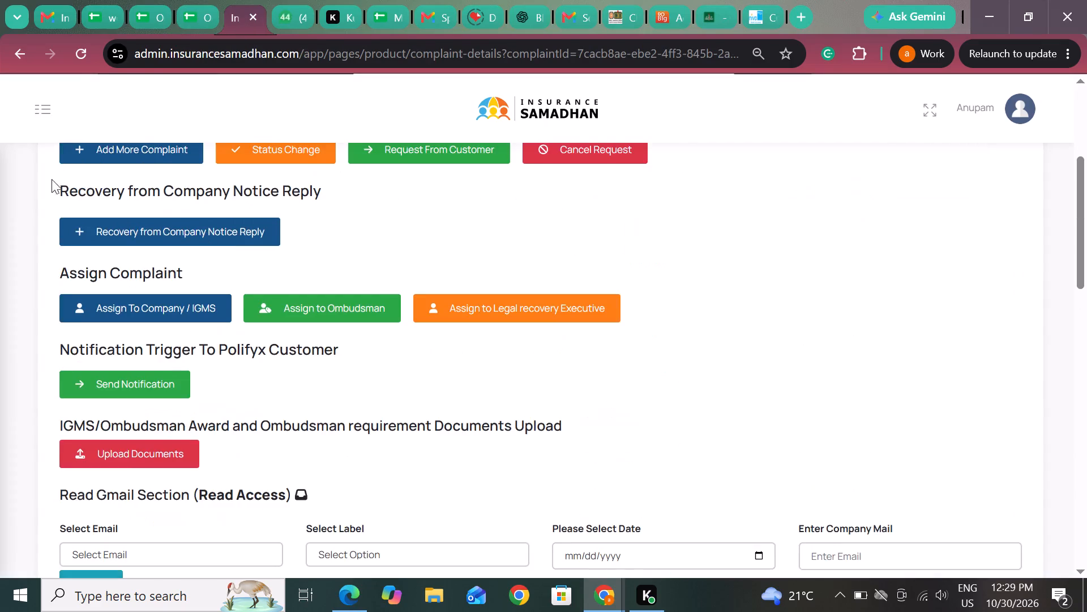
pyautogui.scroll(7, 46, 227)
pyautogui.click(48, 163)
pyautogui.keyDown('ctrl'); pyautogui.doubleClick(110, 267); pyautogui.keyUp('ctrl')
pyautogui.hotkey('ctrl', 'v')
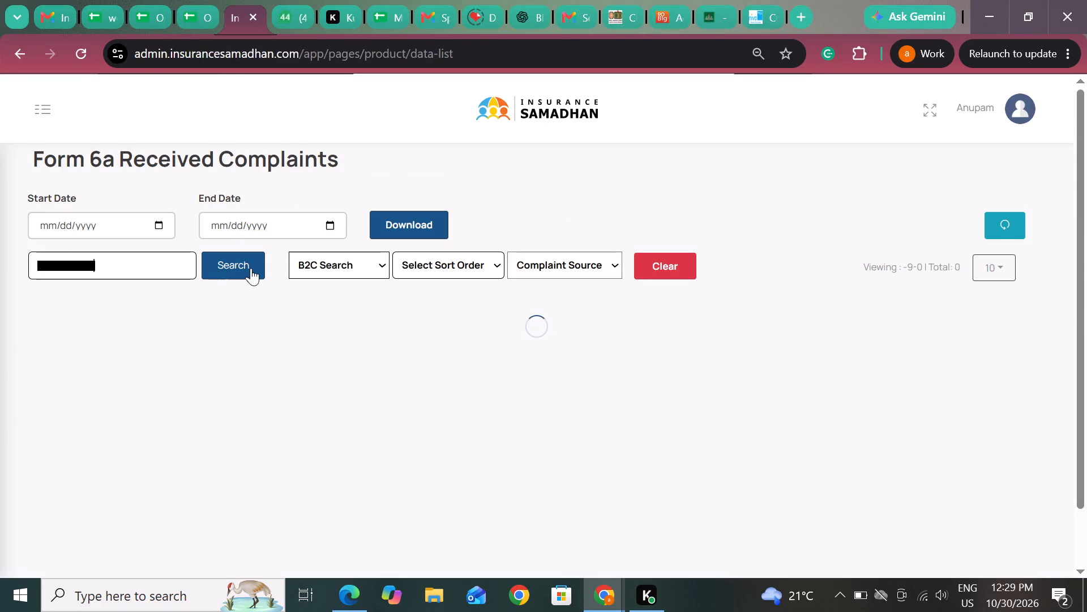
pyautogui.keyDown('ctrl'); pyautogui.click(251, 268); pyautogui.keyUp('ctrl')
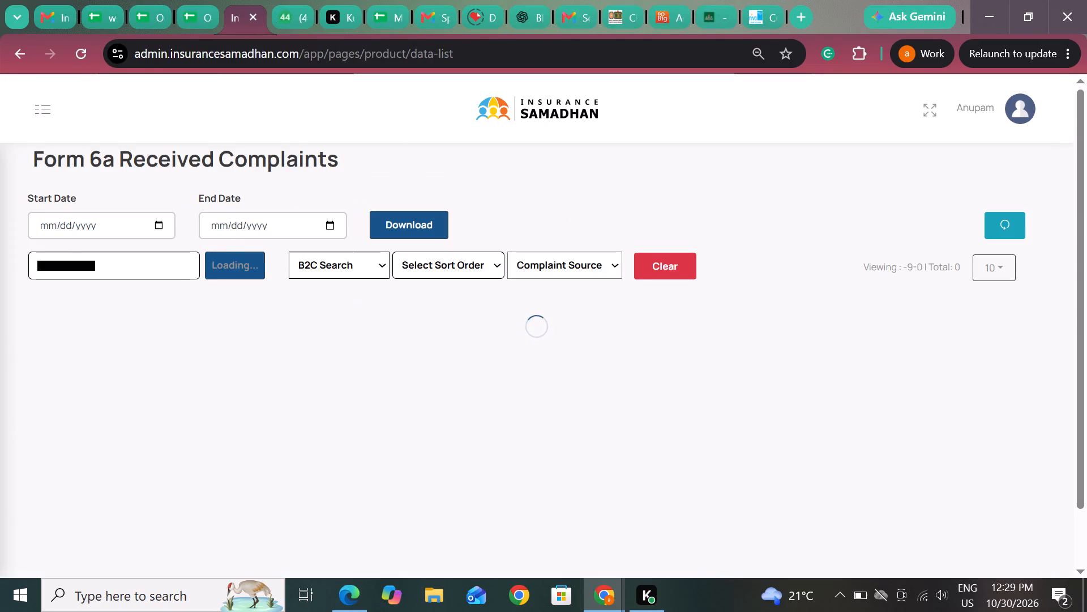
# Copy the phone number of the complaint with Form 6a pushed status and call it from the Smartflo dialer.
pyautogui.hscroll(-2, 510, 396)
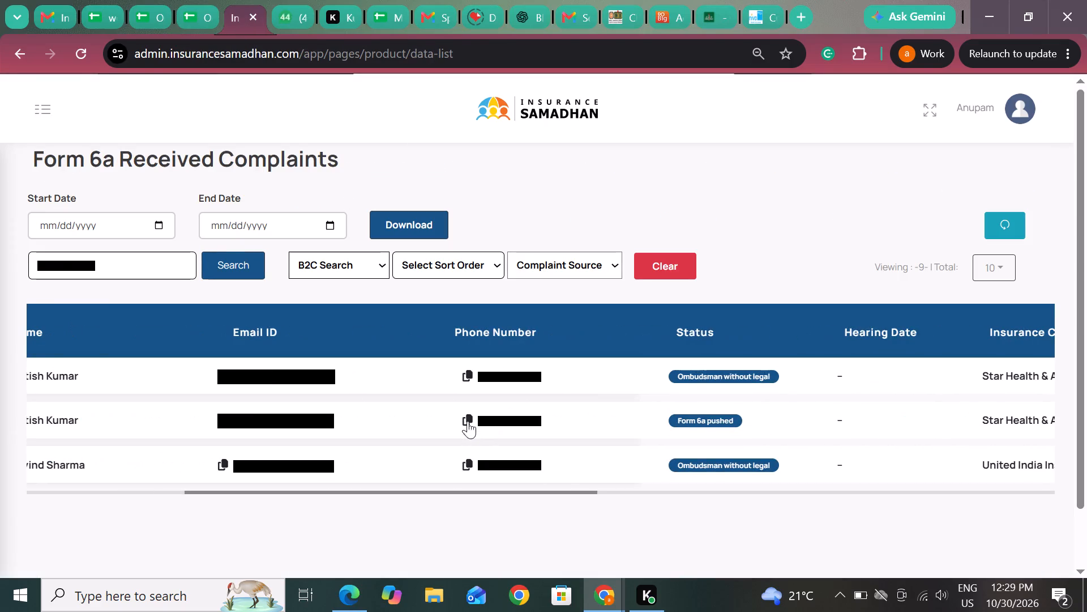
pyautogui.click(468, 421)
pyautogui.hscroll(-1, 468, 421)
pyautogui.scroll(2, 728, 122)
pyautogui.hscroll(-1, 676, 35)
pyautogui.click(671, 25)
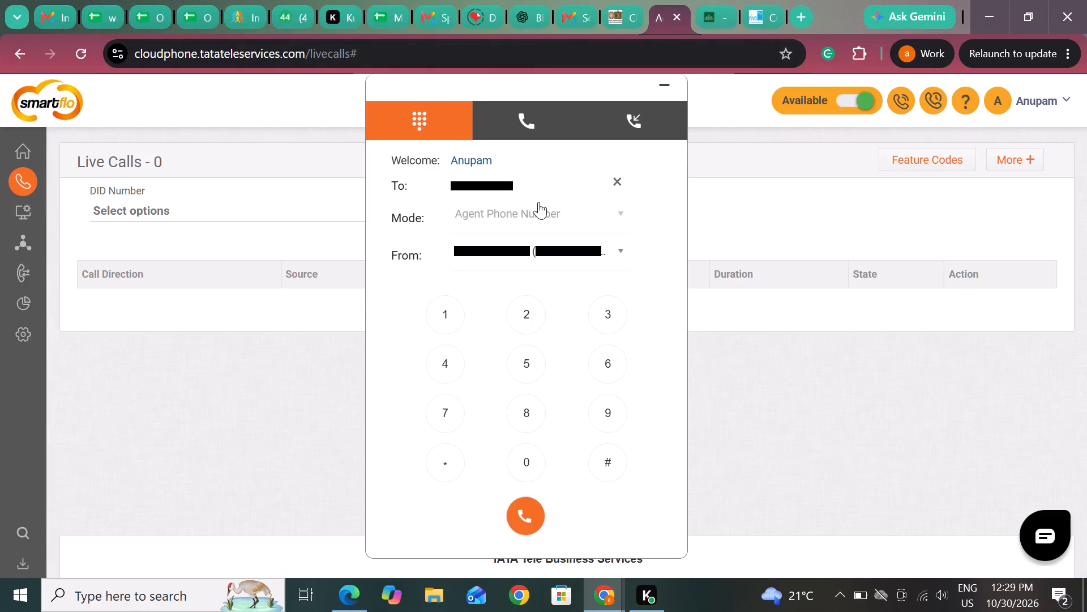
pyautogui.keyDown('ctrl'); pyautogui.doubleClick(530, 187); pyautogui.keyUp('ctrl')
pyautogui.hotkey('ctrl', 'v')
pyautogui.click(534, 498)
pyautogui.click(529, 514)
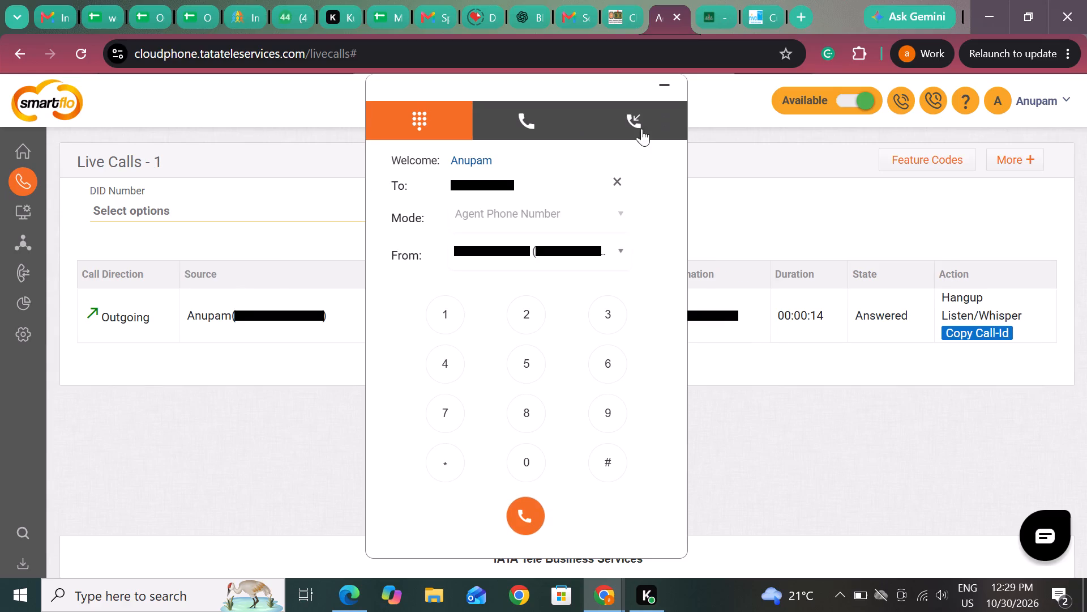
# Return to the complaints portal, open the Form 6a pushed complaint and view its Ombudsman section.
pyautogui.click(256, 20)
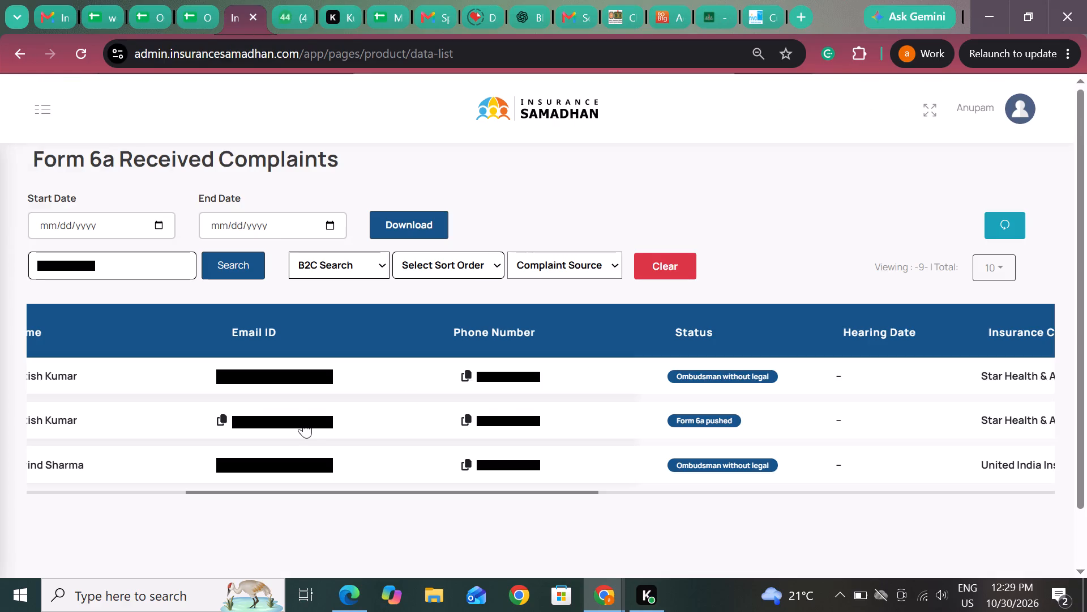
pyautogui.hscroll(6, 303, 420)
pyautogui.click(303, 420)
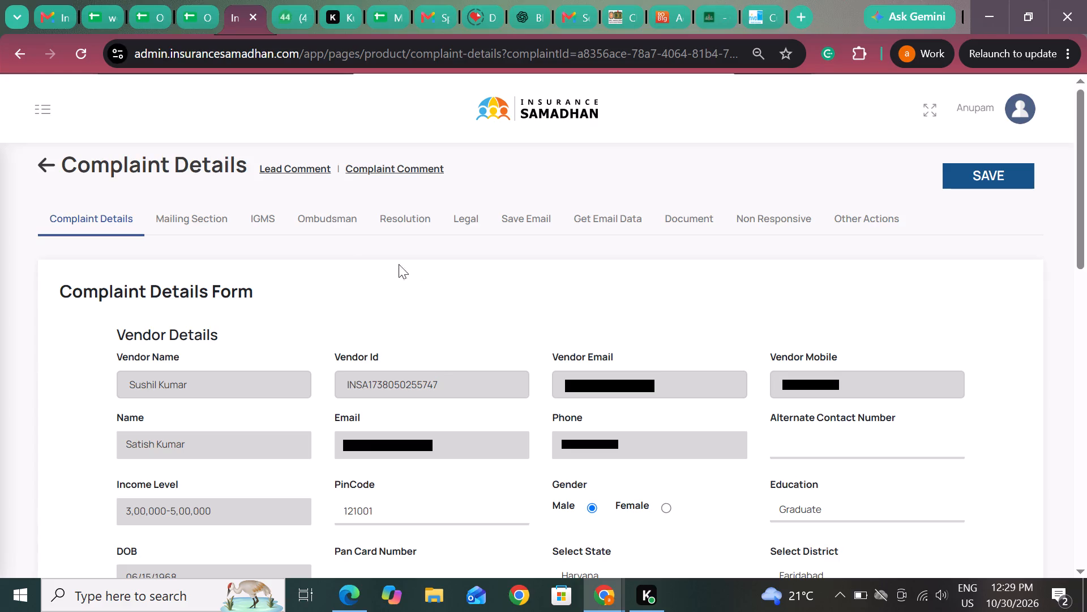
pyautogui.click(331, 228)
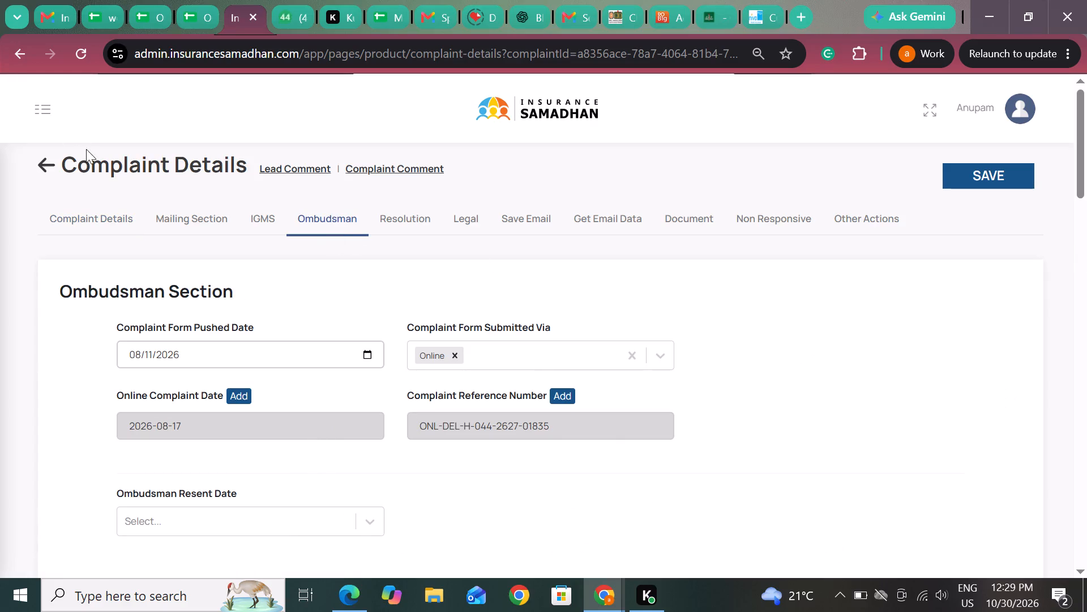
# Copy the vendor's mobile number from the complaint details and call it from the Smartflo dialer.
pyautogui.click(84, 228)
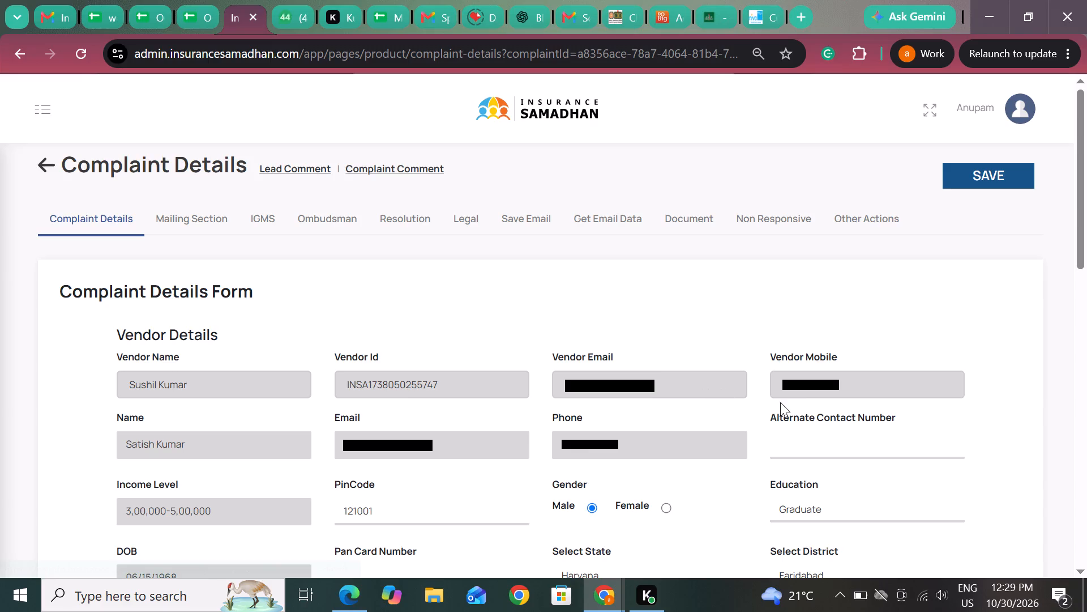
pyautogui.moveTo(844, 389); pyautogui.dragTo(780, 395)
pyautogui.hotkey('ctrl', 'c')
pyautogui.hotkey('ctrl', 'c')
pyautogui.hotkey('ctrl', 'c')
pyautogui.click(668, 21)
pyautogui.scroll(4, 548, 164)
pyautogui.keyDown('ctrl'); pyautogui.click(525, 195); pyautogui.keyUp('ctrl')
pyautogui.keyDown('ctrl'); pyautogui.doubleClick(523, 188); pyautogui.keyUp('ctrl')
pyautogui.hotkey('ctrl', 'v')
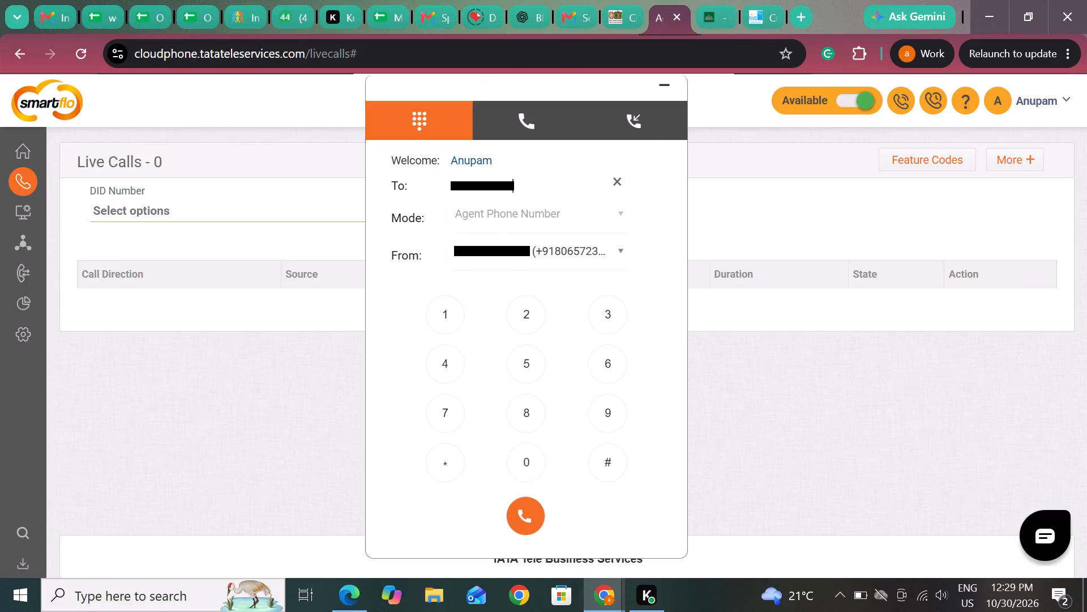
pyautogui.click(519, 511)
# Go back to the Form 6a complaints list, reopen the Form 6a pushed complaint and show its Ombudsman section.
pyautogui.click(233, 24)
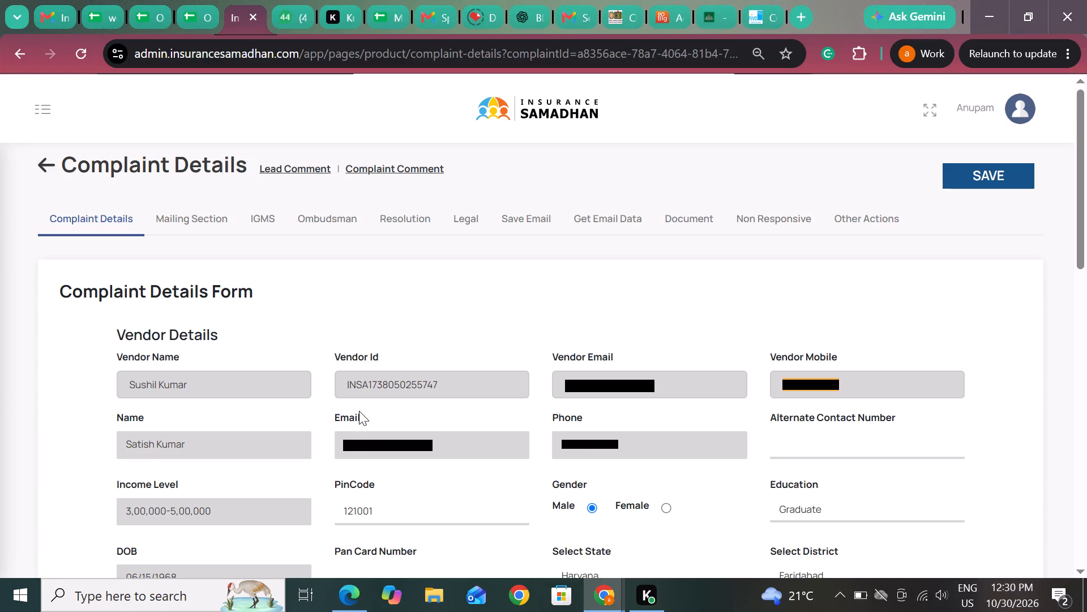
pyautogui.click(38, 165)
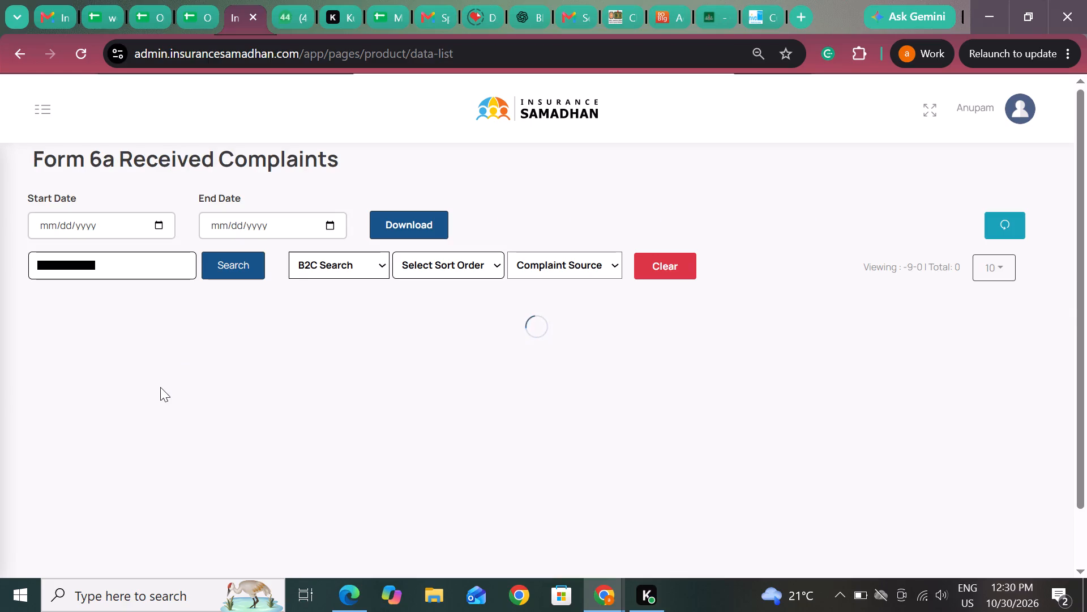
pyautogui.hscroll(-1, 160, 387)
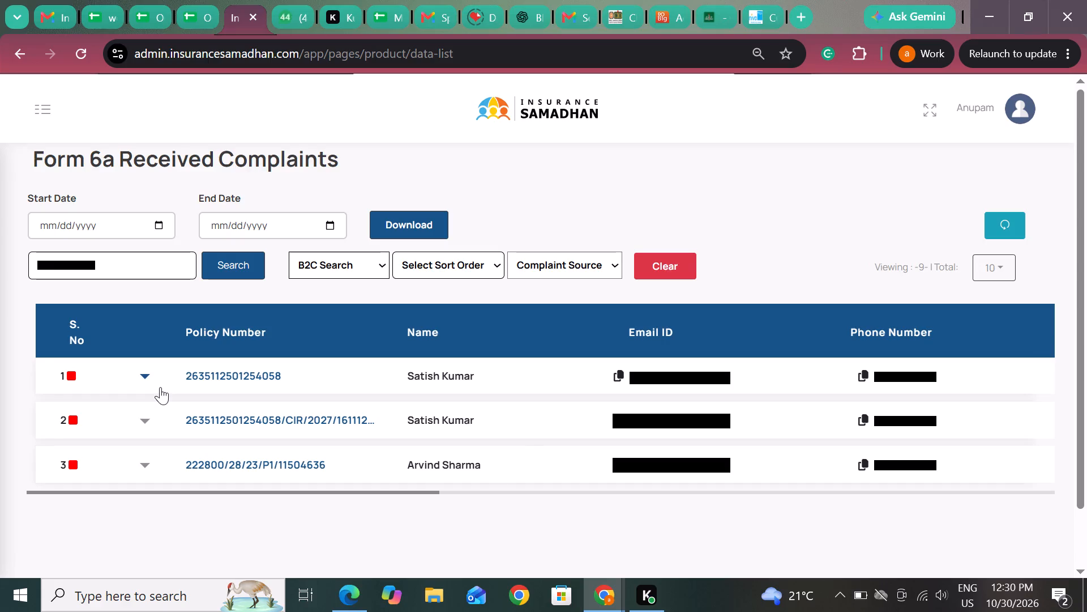
pyautogui.hscroll(-2, 160, 387)
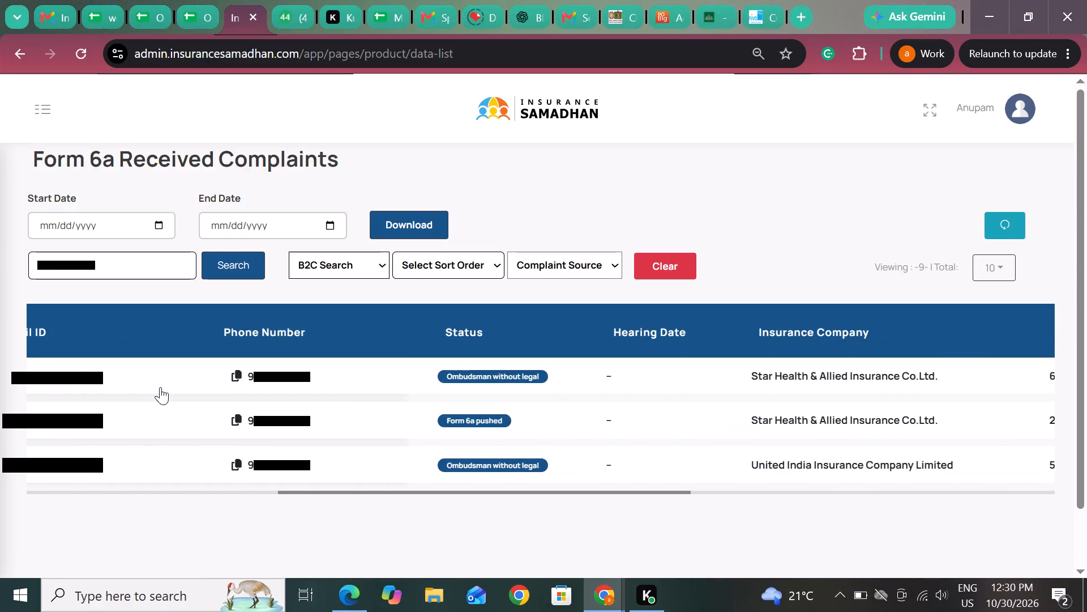
pyautogui.hscroll(-1, 160, 387)
pyautogui.click(202, 415)
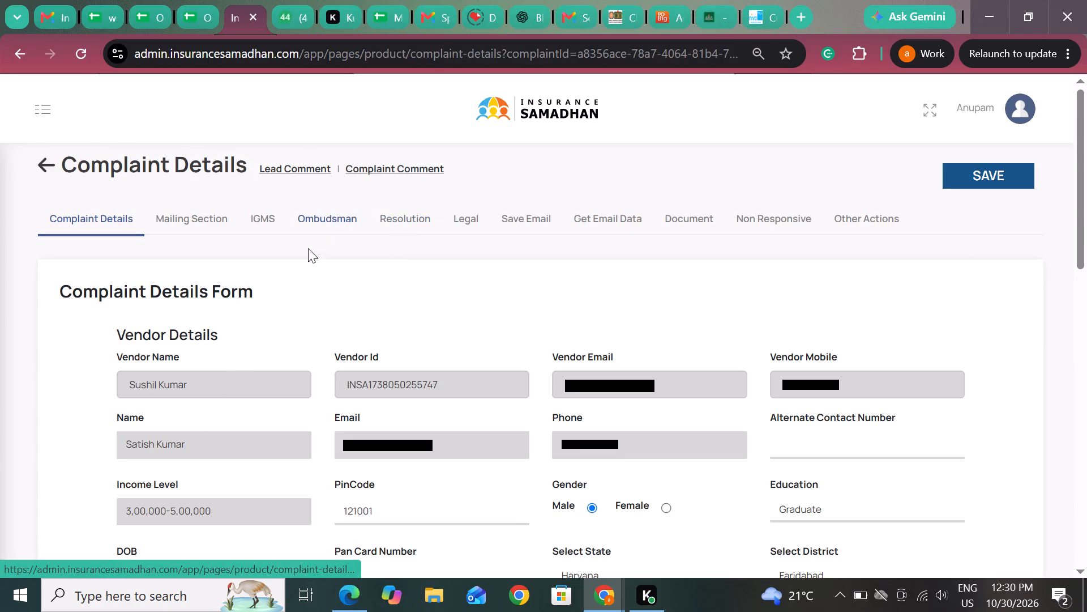
pyautogui.click(339, 217)
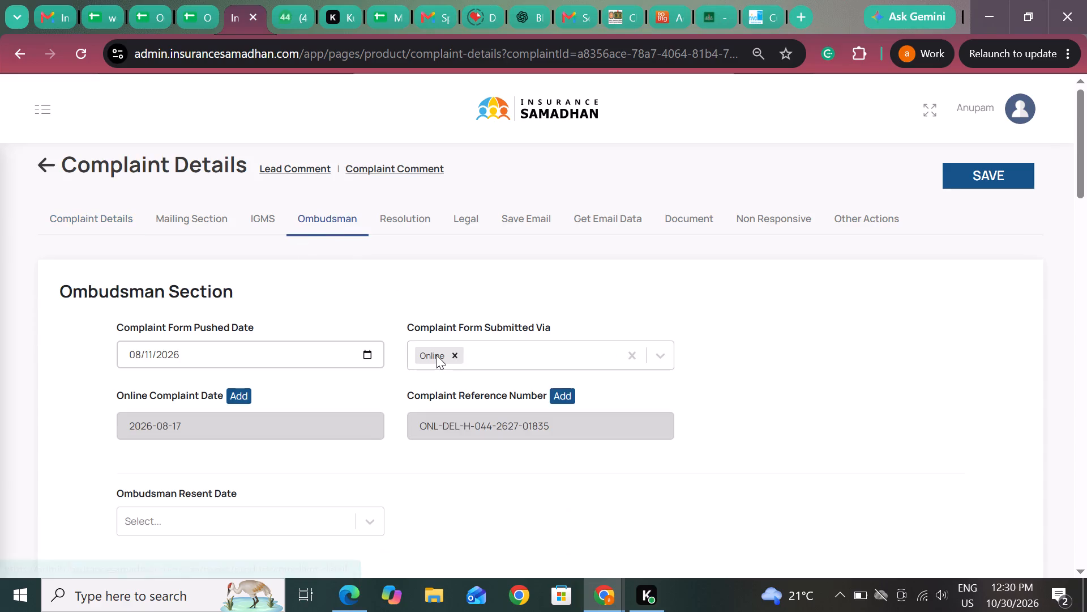
# In the Form 6A data, set the submission method to Email and open the Form 6A Email Date calendar.
pyautogui.scroll(-6, 436, 355)
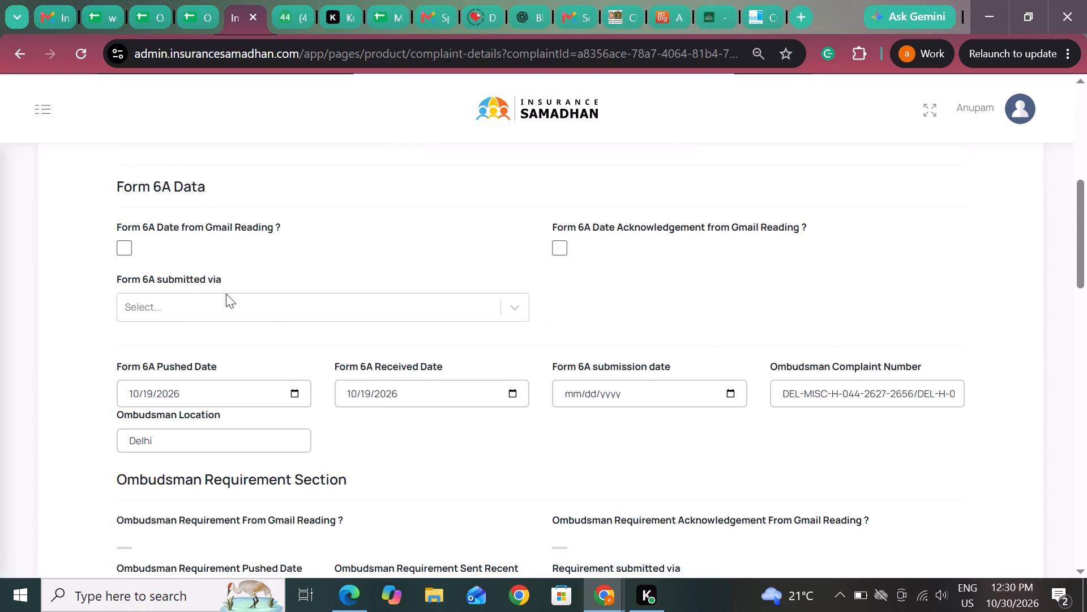
pyautogui.click(187, 302)
pyautogui.click(158, 352)
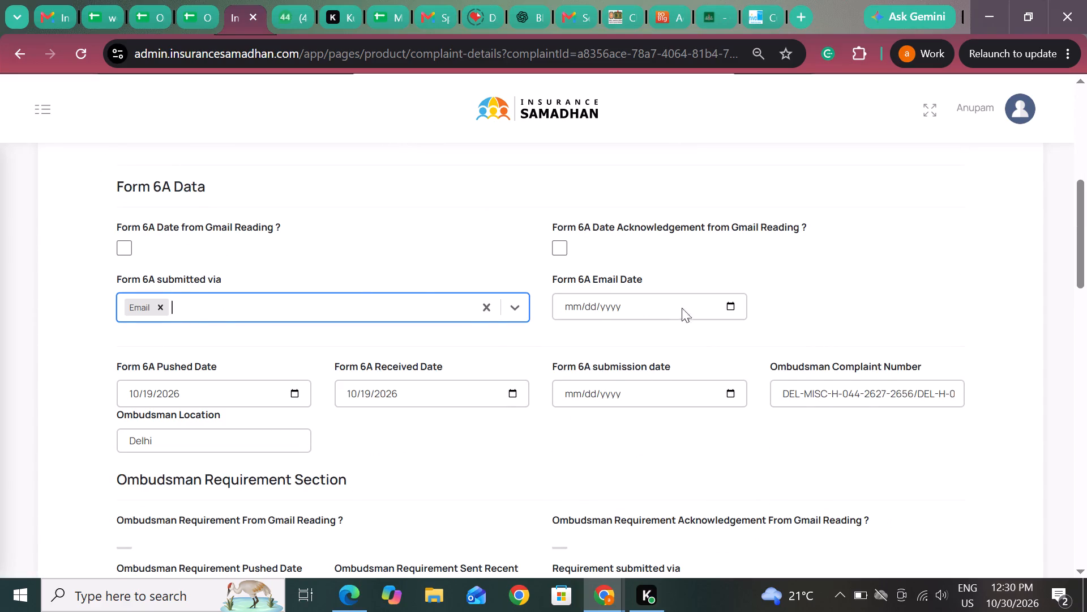
pyautogui.click(728, 308)
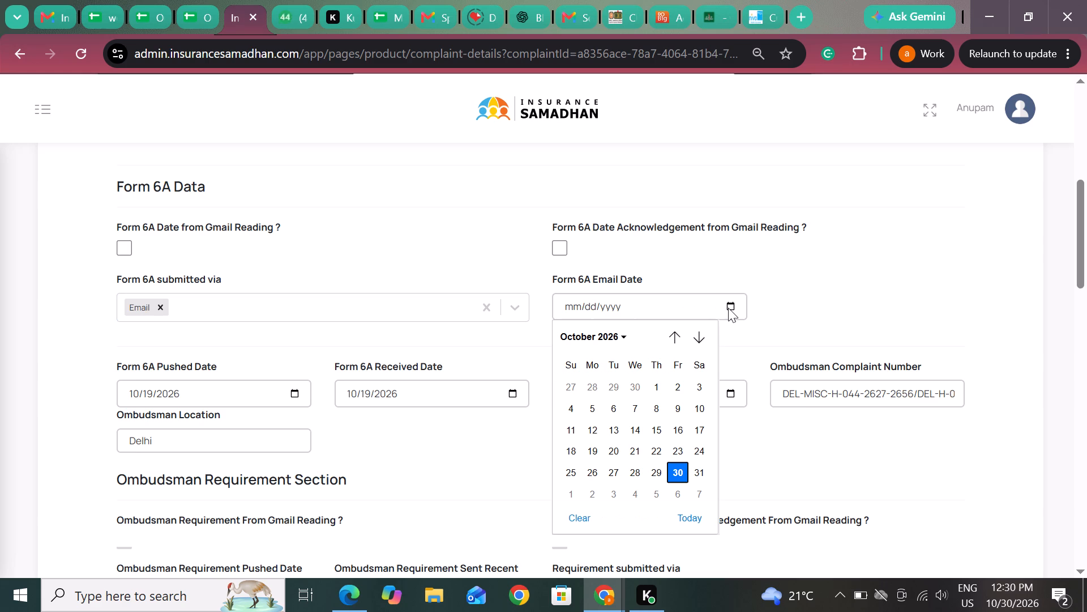
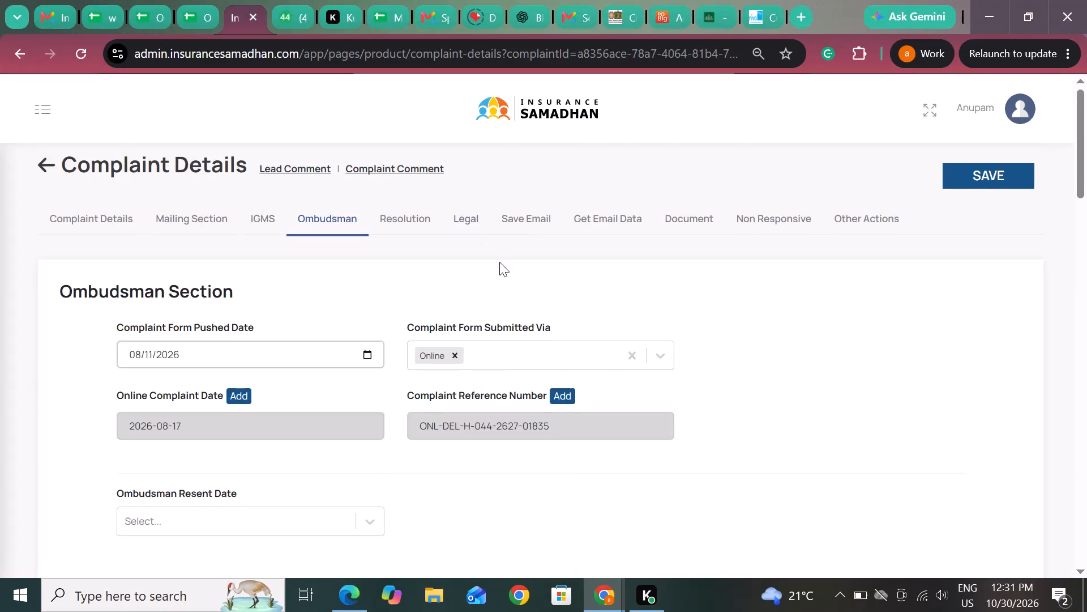
# Add the comment "cx will do submit" to this complaint's communication log and save it without sending a notification.
pyautogui.scroll(-5, 500, 263)
pyautogui.click(555, 241)
pyautogui.scroll(7, 493, 279)
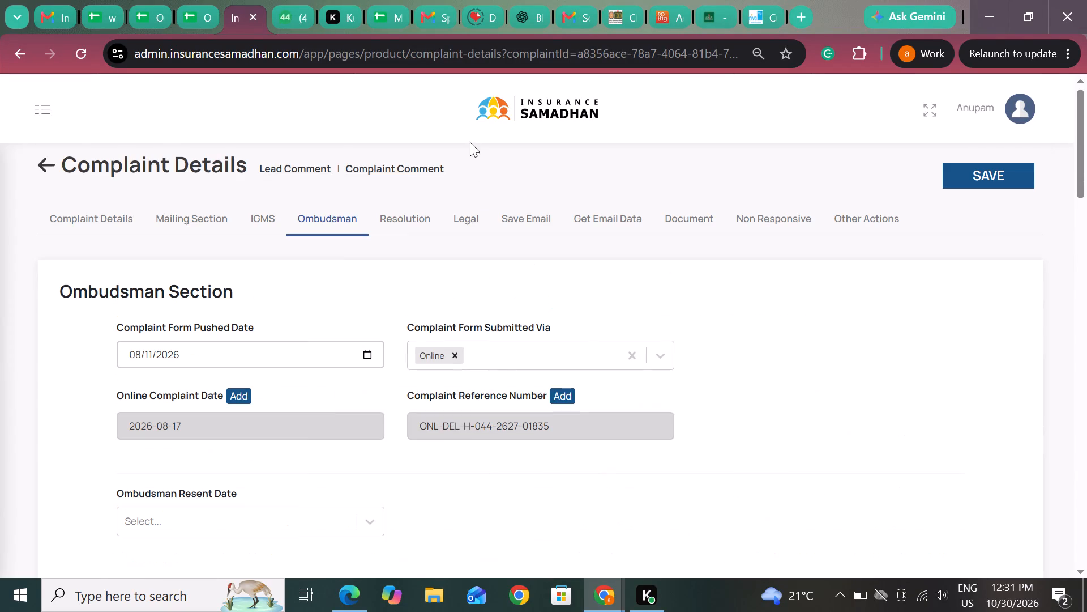
pyautogui.click(439, 164)
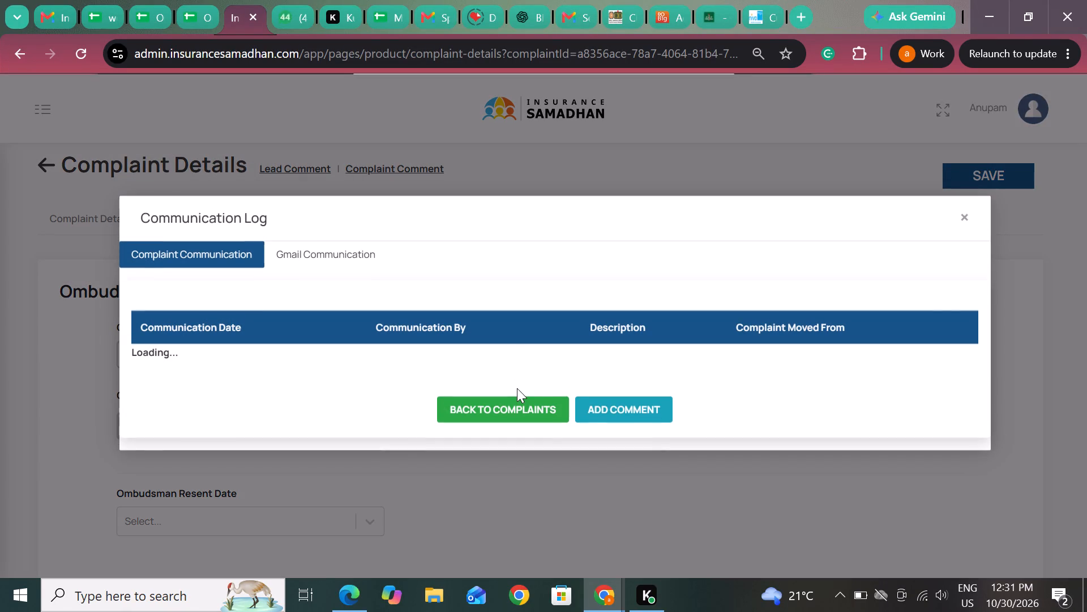
pyautogui.click(618, 422)
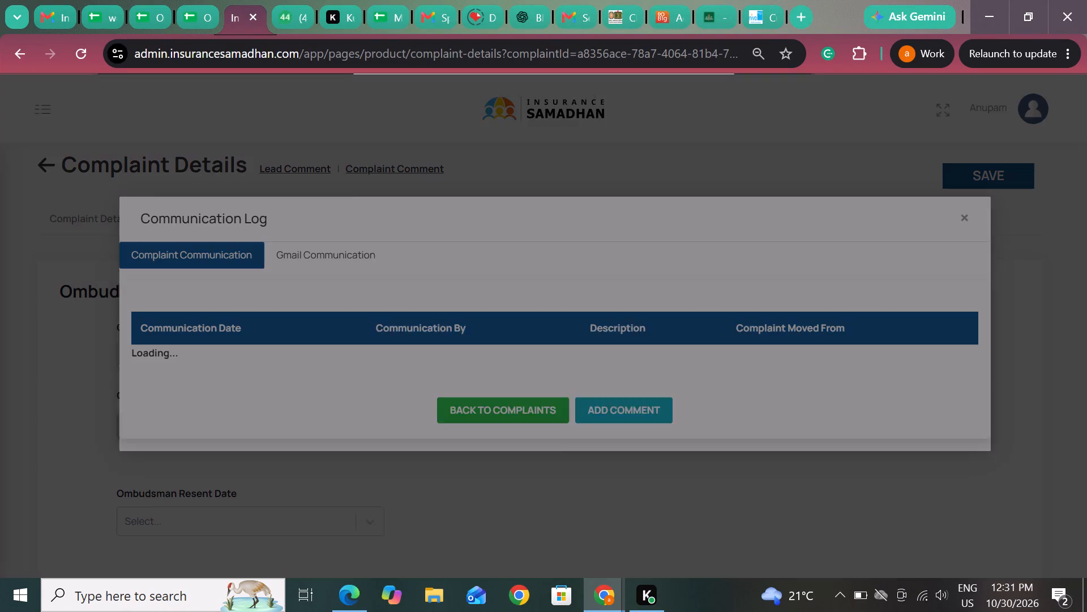
pyautogui.click(455, 406)
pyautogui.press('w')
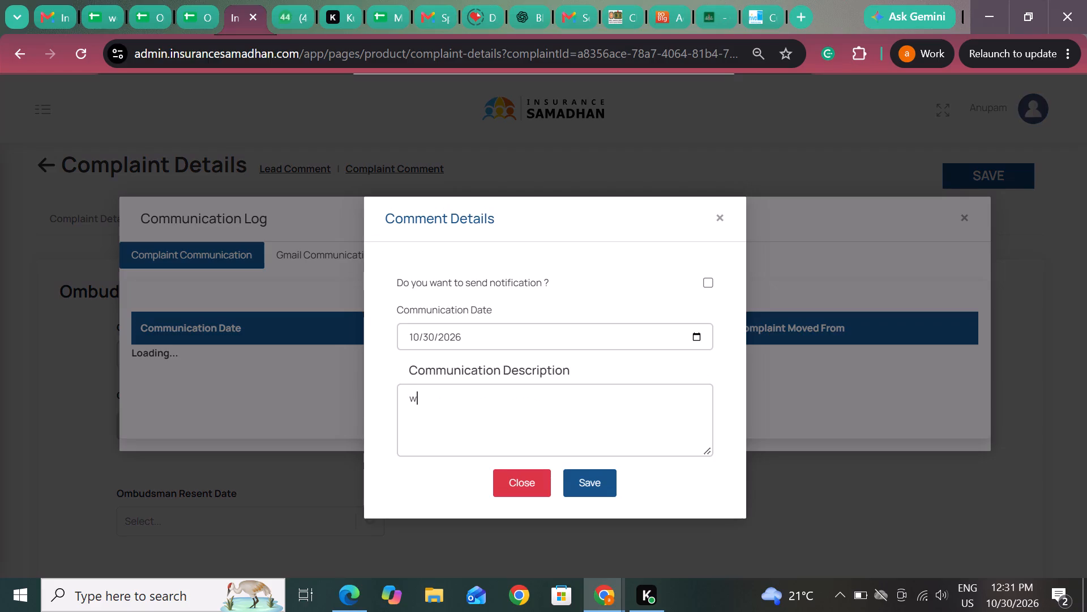
pyautogui.press('BackSpace')
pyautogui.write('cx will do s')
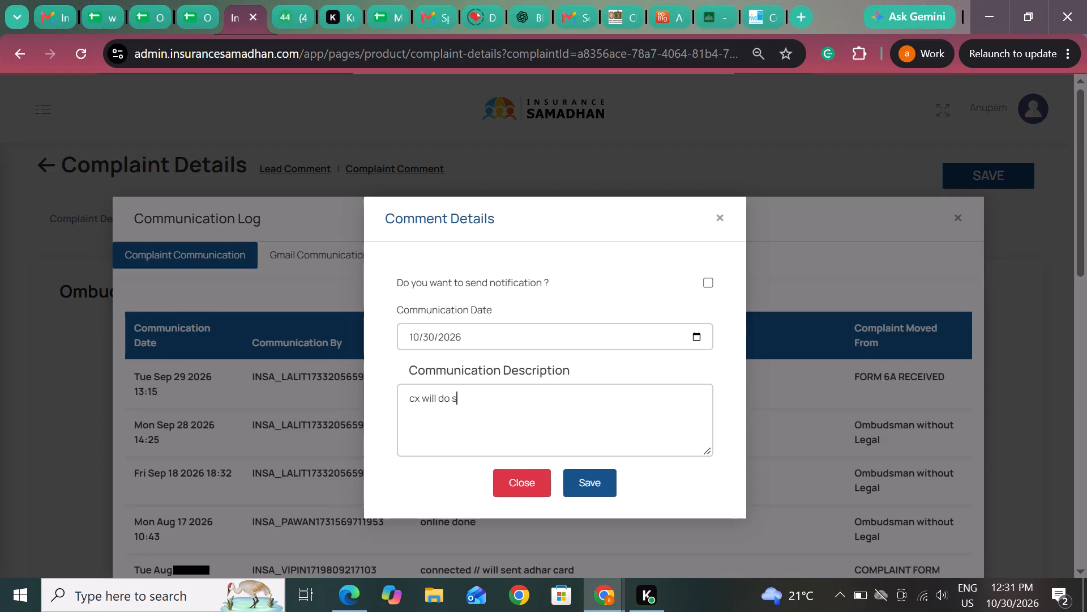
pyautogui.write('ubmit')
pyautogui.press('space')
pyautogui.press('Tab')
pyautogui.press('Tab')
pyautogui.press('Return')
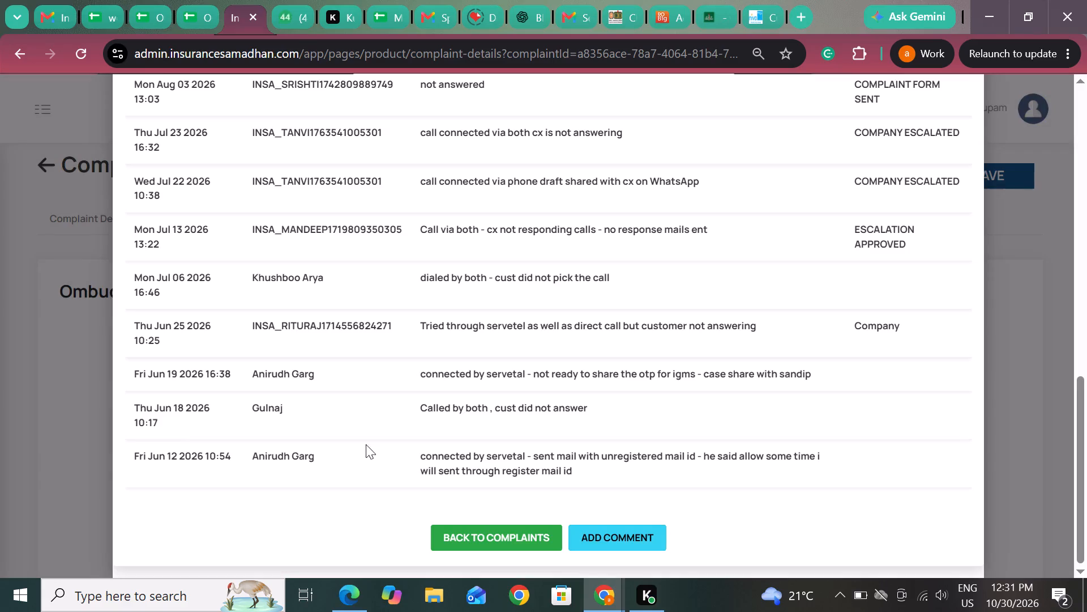
# Close the communication log and enter the comment "will do submit" in column B of row 558 of the ombudsman worksheet.
pyautogui.scroll(14, 260, 213)
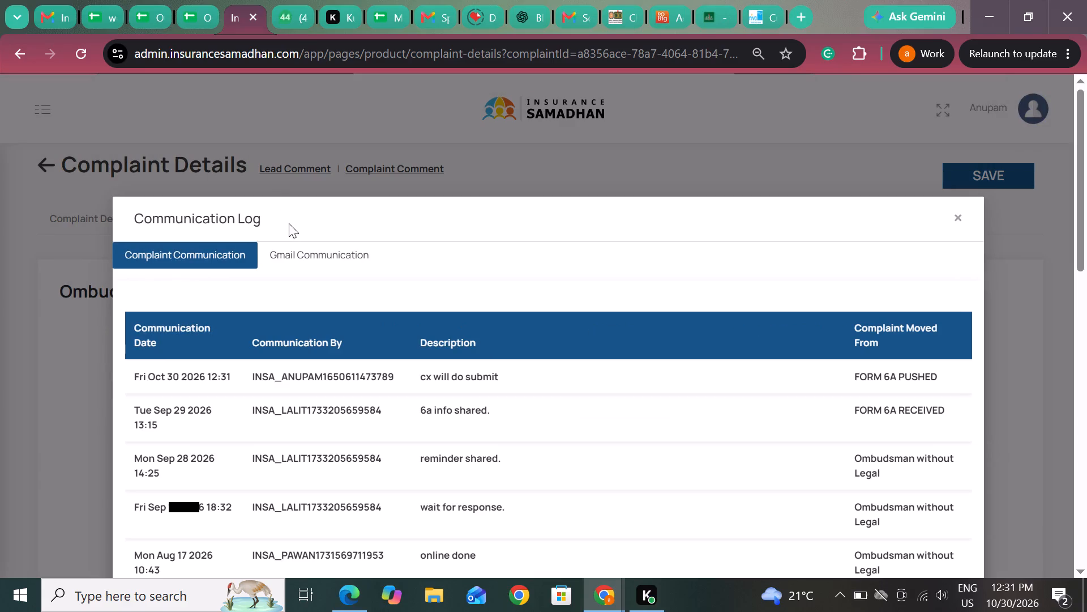
pyautogui.click(255, 117)
pyautogui.click(90, 27)
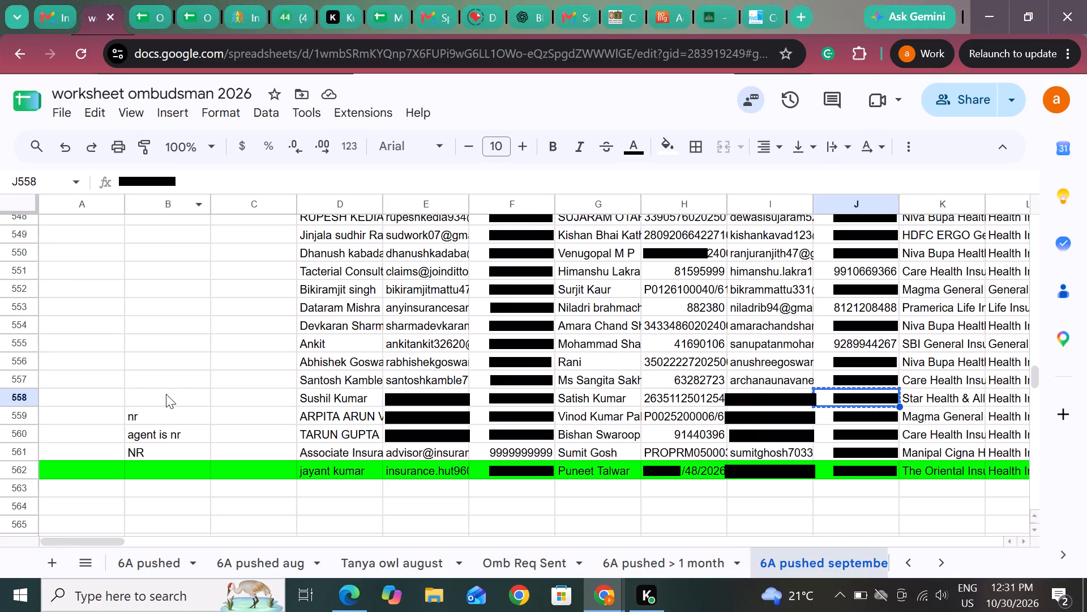
pyautogui.click(166, 394)
pyautogui.write('will do')
pyautogui.press('space')
pyautogui.write('submit')
pyautogui.press('space')
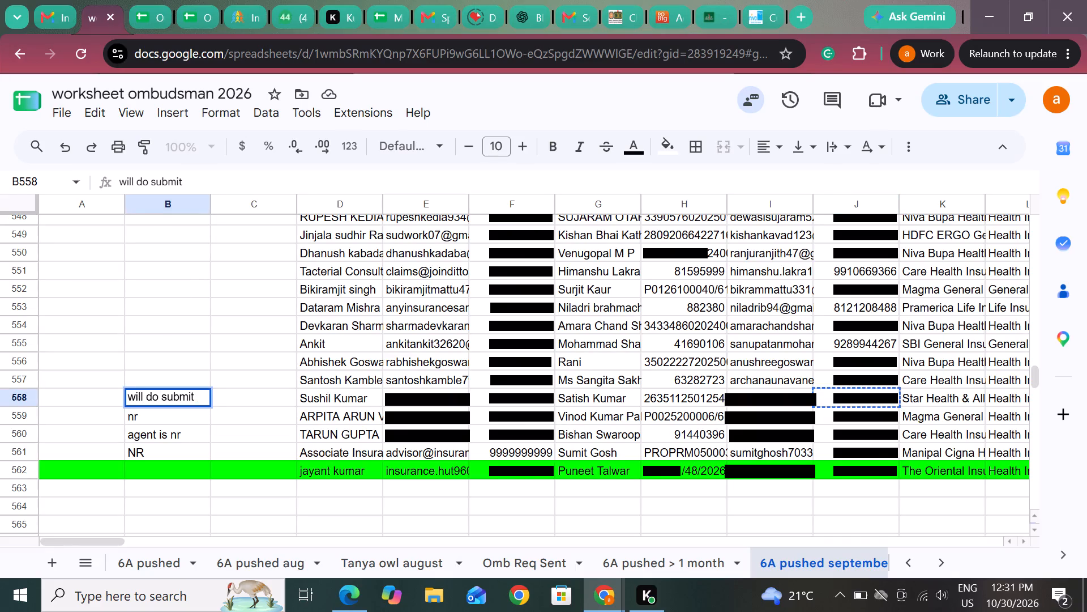
pyautogui.press('Up')
# Copy the complainant's phone number from worksheet row 557 and search the portal's Form 6a Received Complaints for it.
pyautogui.click(602, 379)
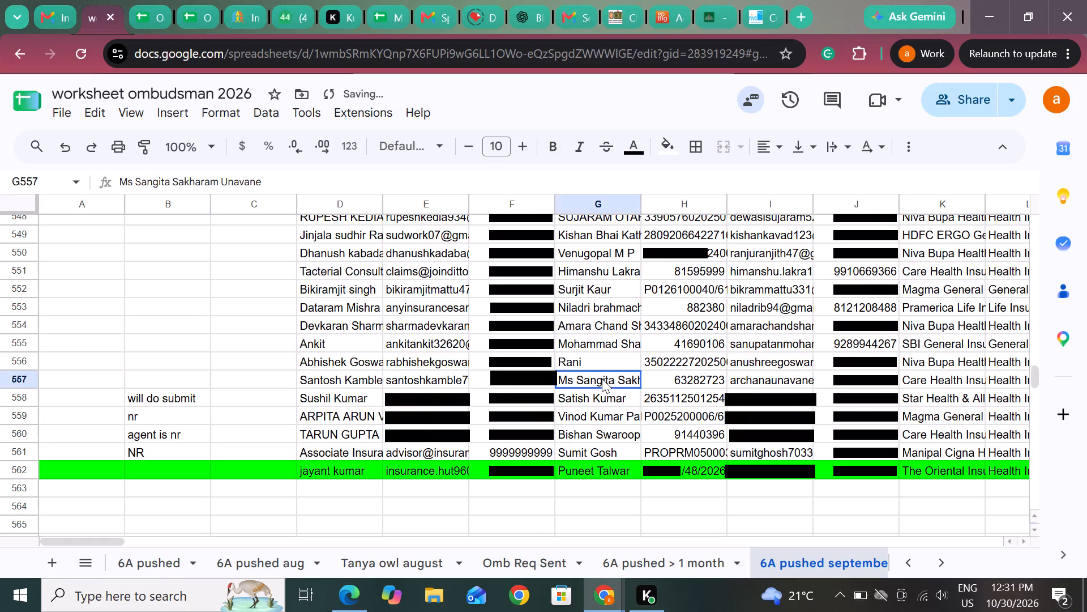
pyautogui.click(738, 385)
pyautogui.click(798, 386)
pyautogui.click(846, 385)
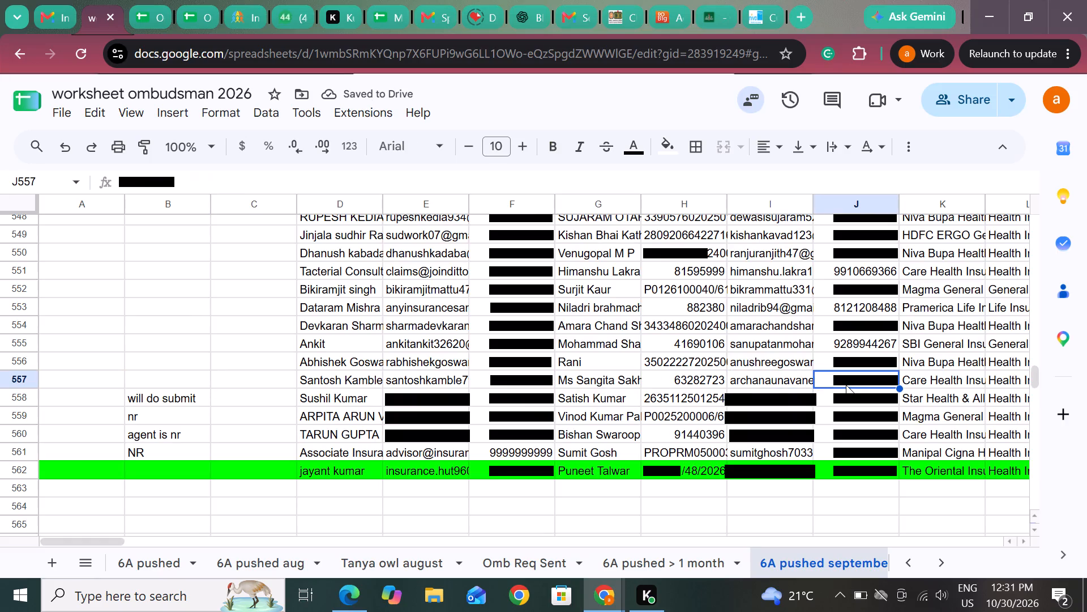
pyautogui.hotkey('ctrl', 'c')
pyautogui.hotkey('ctrl', 'c')
pyautogui.hotkey('ctrl', 'c')
pyautogui.click(216, 19)
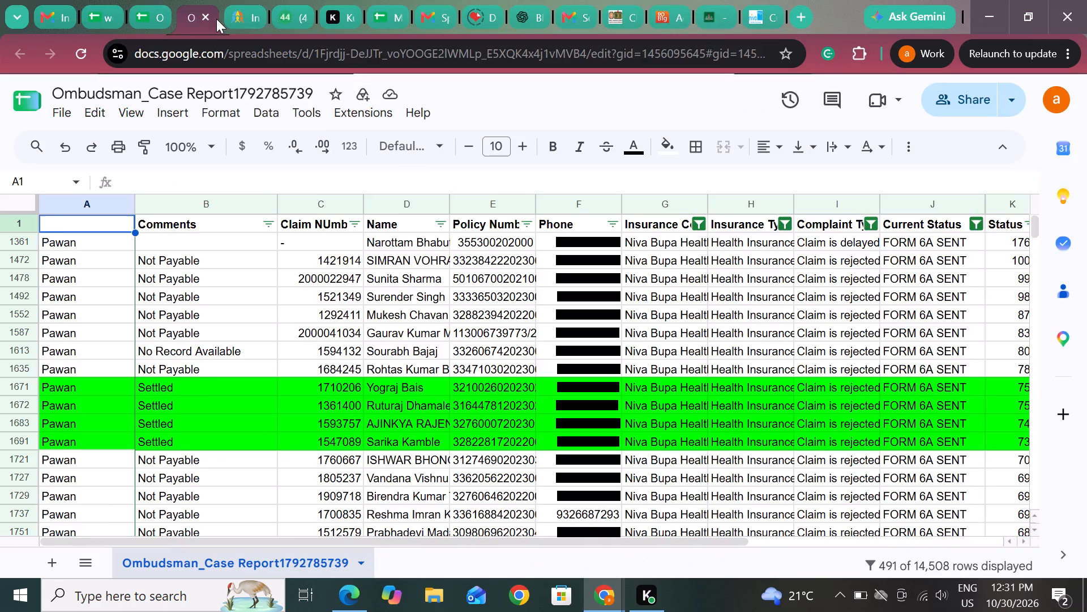
pyautogui.click(233, 24)
pyautogui.click(43, 170)
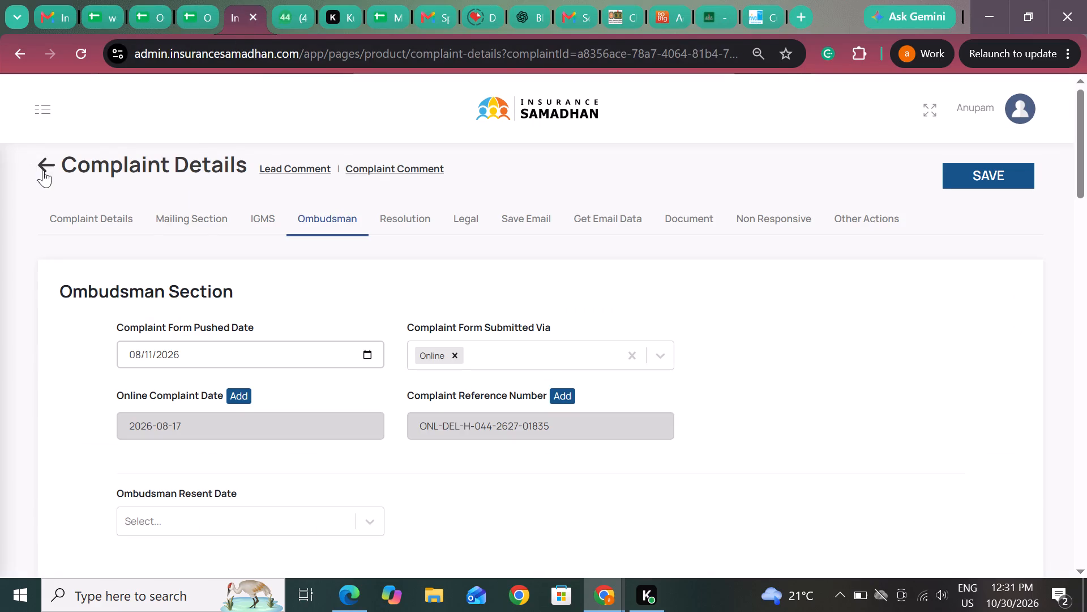
pyautogui.doubleClick(129, 266)
pyautogui.hotkey('ctrl', 'v')
pyautogui.click(281, 271)
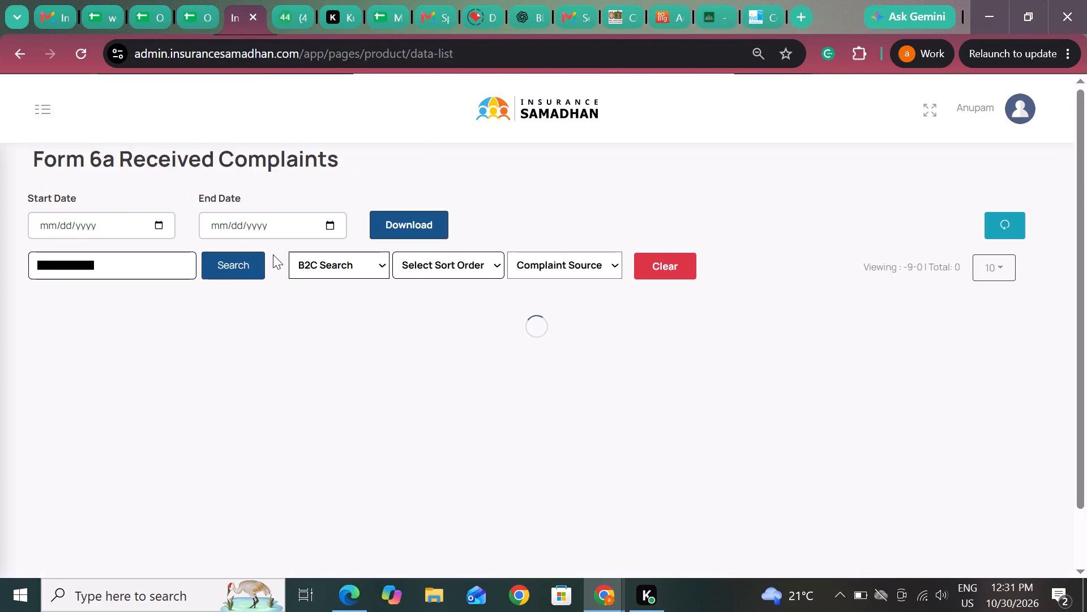
pyautogui.click(241, 267)
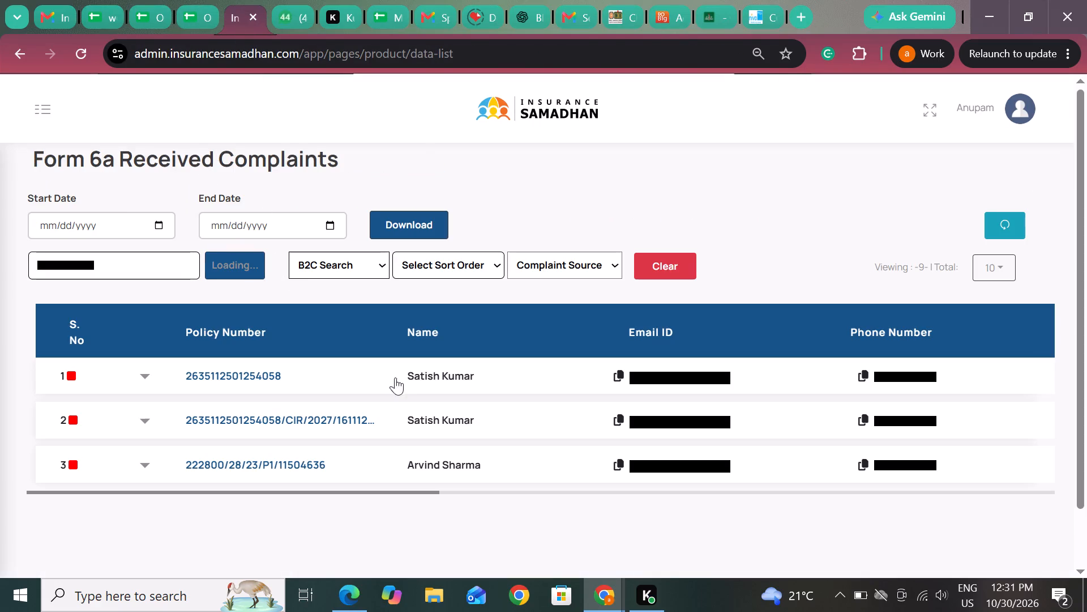
# Copy the phone number from the Form 6a pushed complaint and try to call it from the Smartflo dialer.
pyautogui.hscroll(-2, 374, 375)
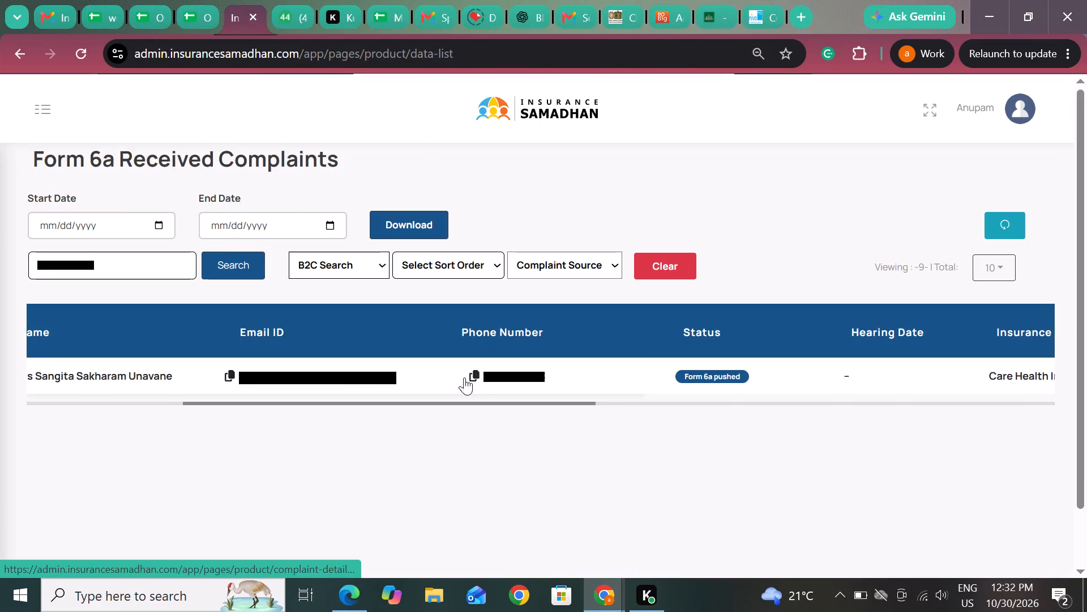
pyautogui.hscroll(-1, 464, 377)
pyautogui.click(472, 377)
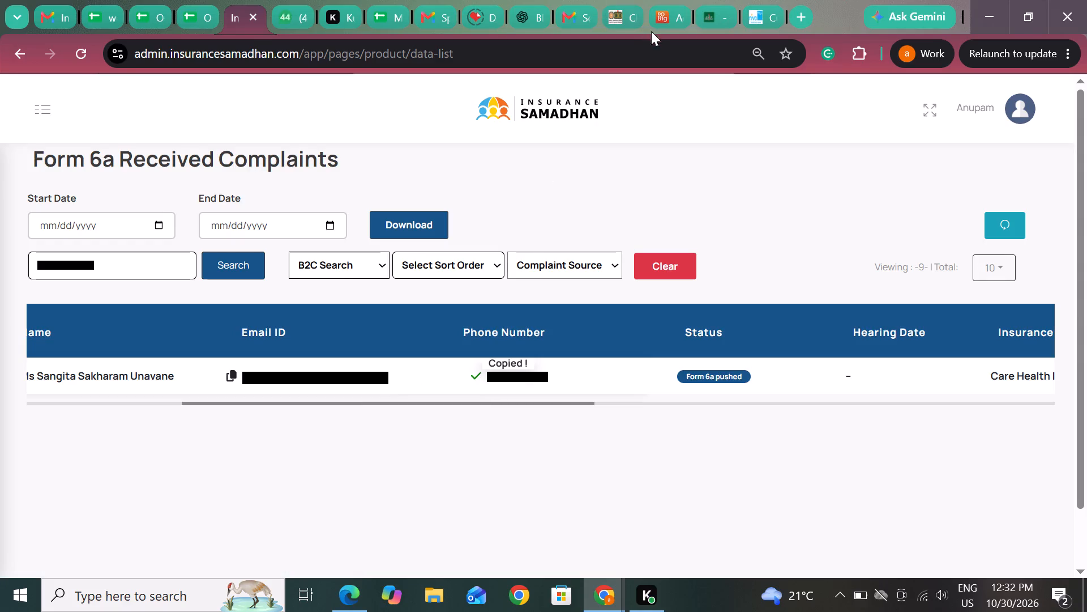
pyautogui.click(651, 31)
pyautogui.keyDown('ctrl'); pyautogui.doubleClick(504, 191); pyautogui.keyUp('ctrl')
pyautogui.hotkey('ctrl', 'v')
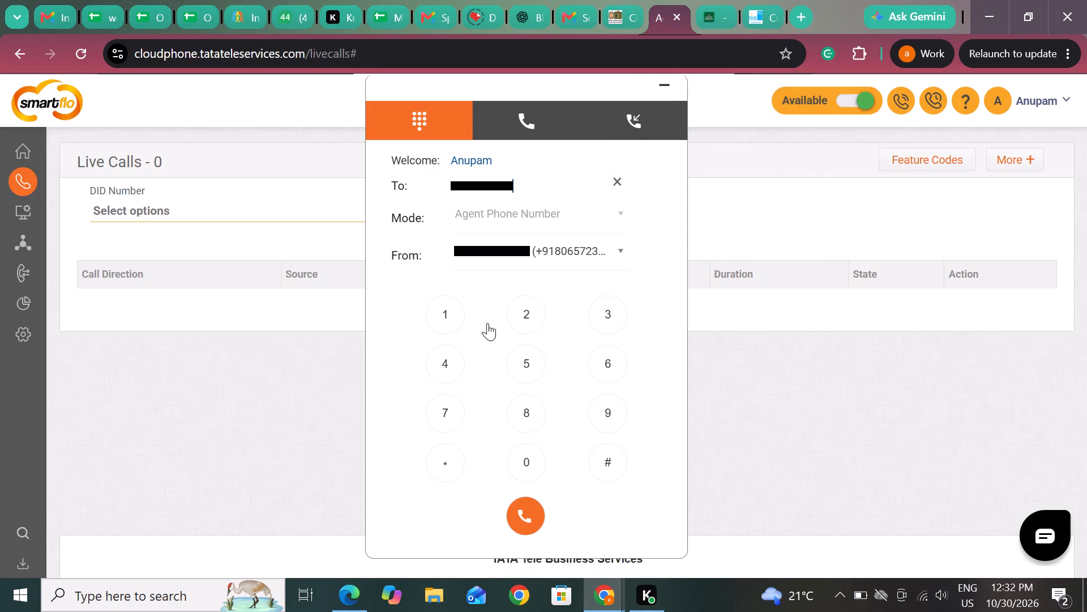
pyautogui.click(527, 518)
pyautogui.scroll(6, 347, 47)
pyautogui.click(245, 18)
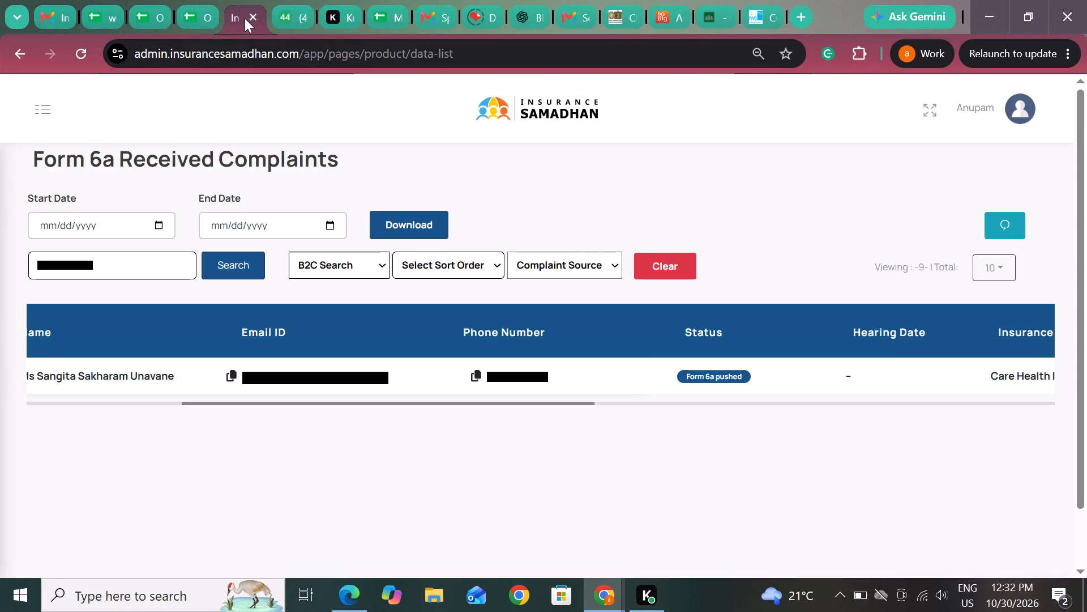
# Call the complainant's copied number again from the Smartflo dialer and go back to the Form 6a complaints list.
pyautogui.click(654, 22)
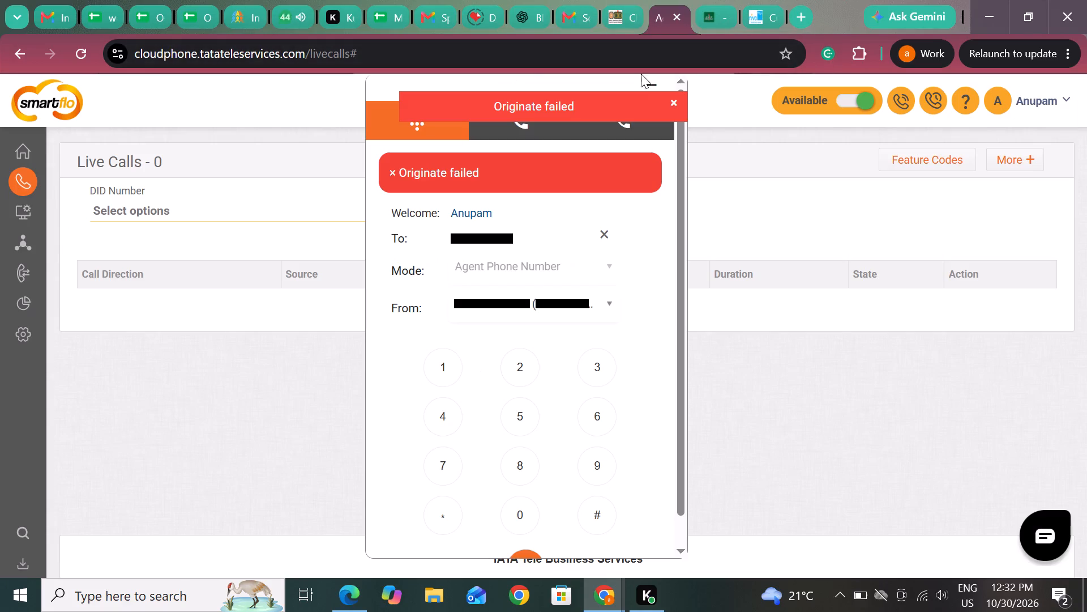
pyautogui.click(677, 100)
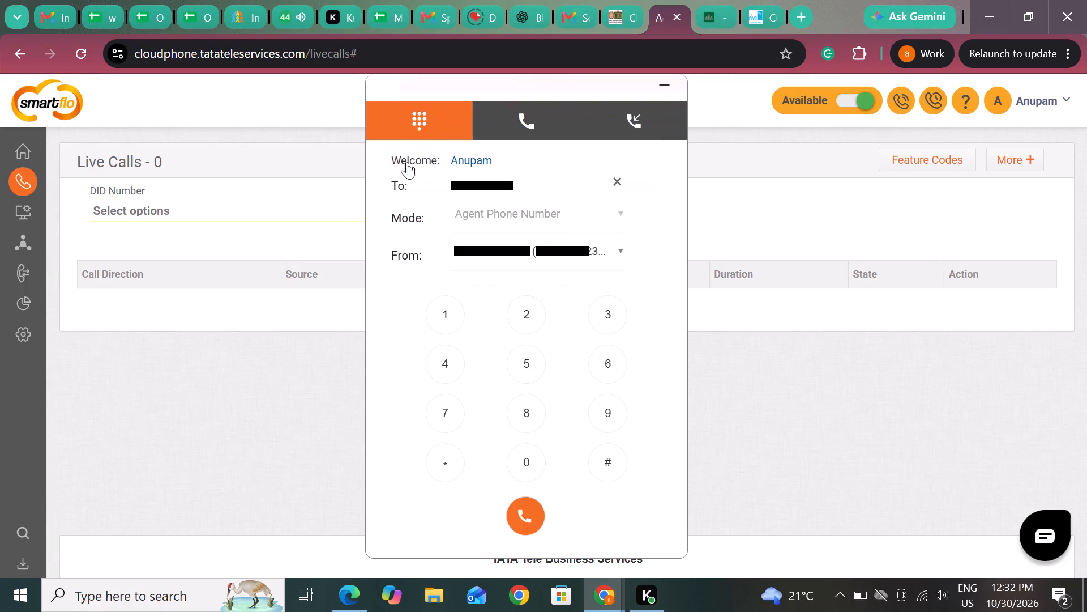
pyautogui.doubleClick(466, 186)
pyautogui.hotkey('ctrl', 'v')
pyautogui.click(528, 524)
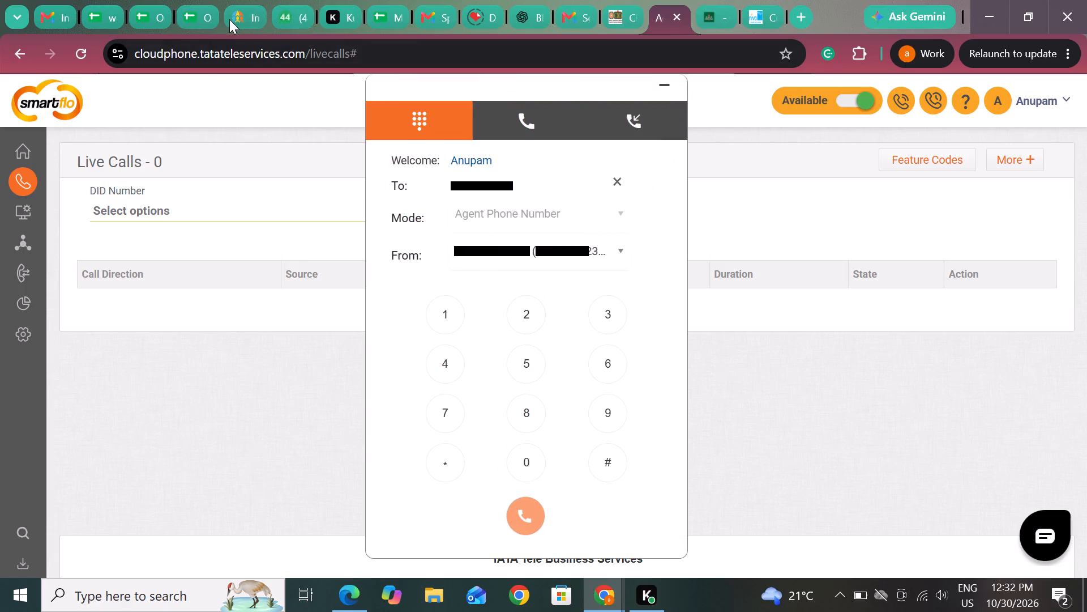
pyautogui.click(229, 19)
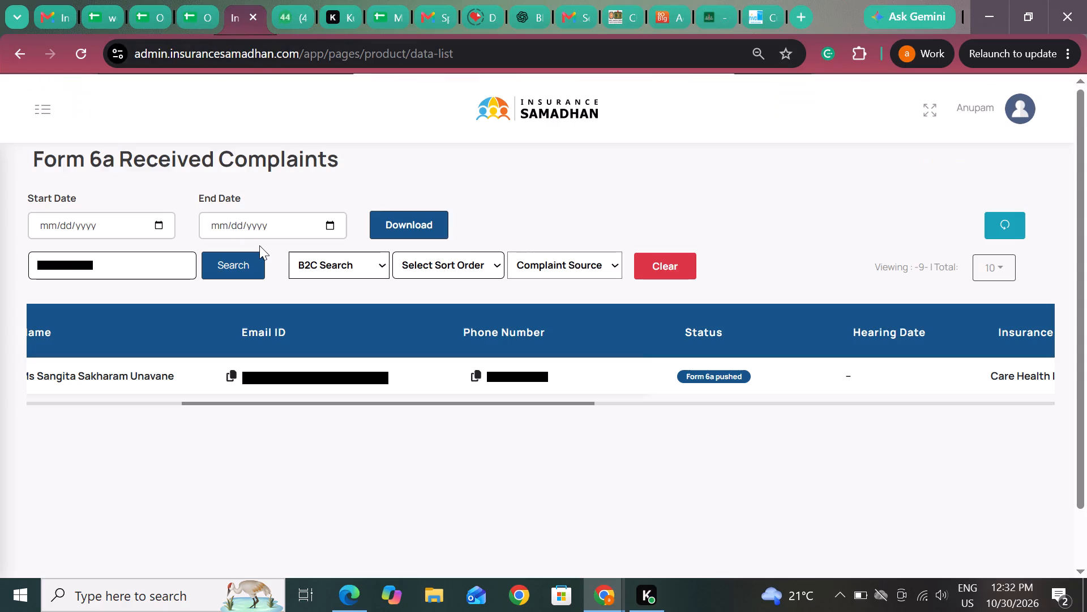
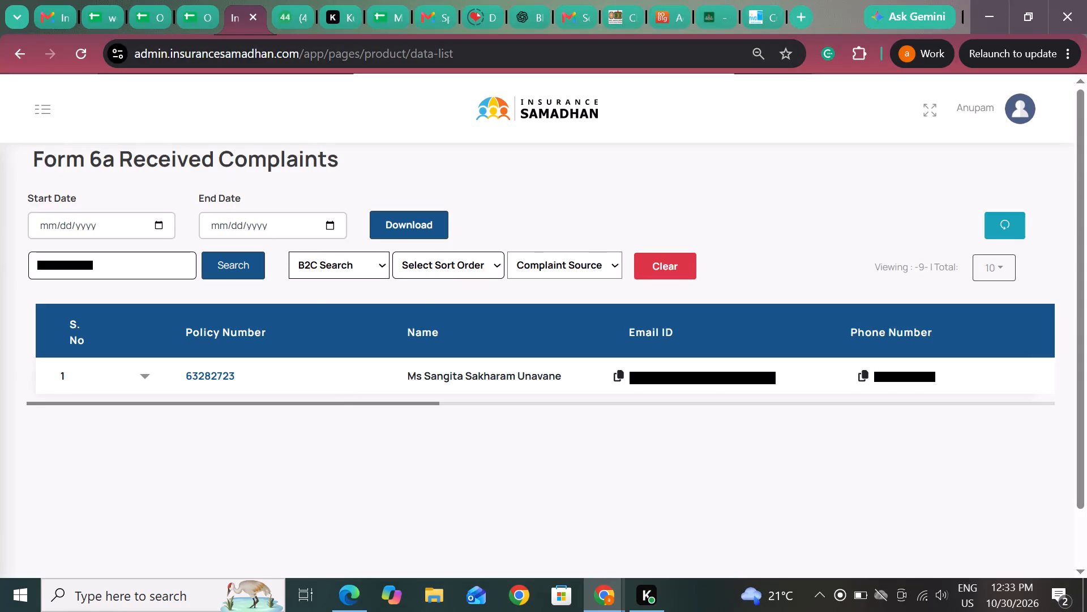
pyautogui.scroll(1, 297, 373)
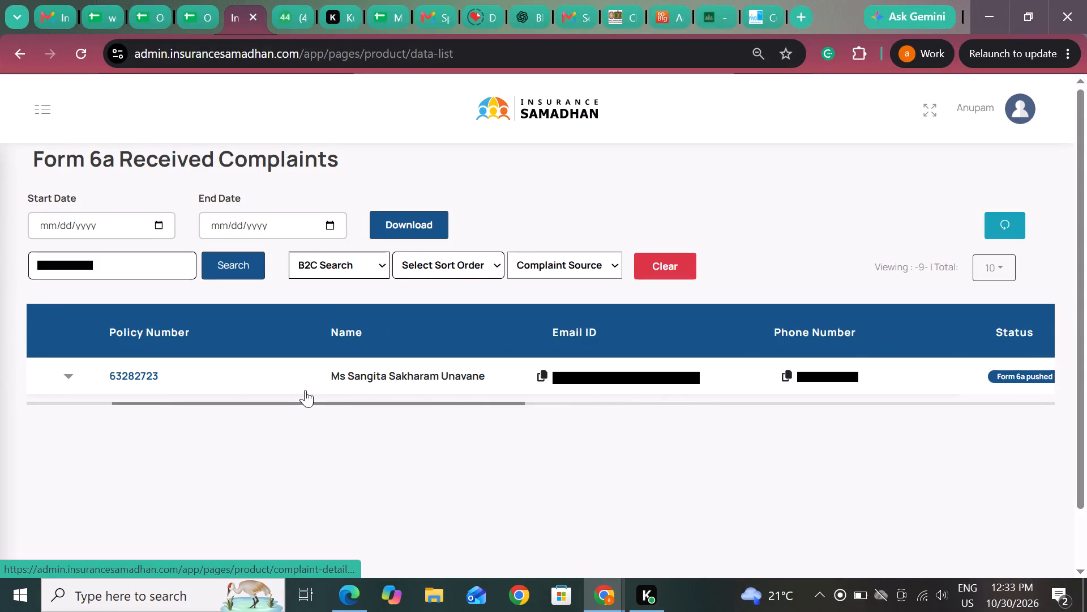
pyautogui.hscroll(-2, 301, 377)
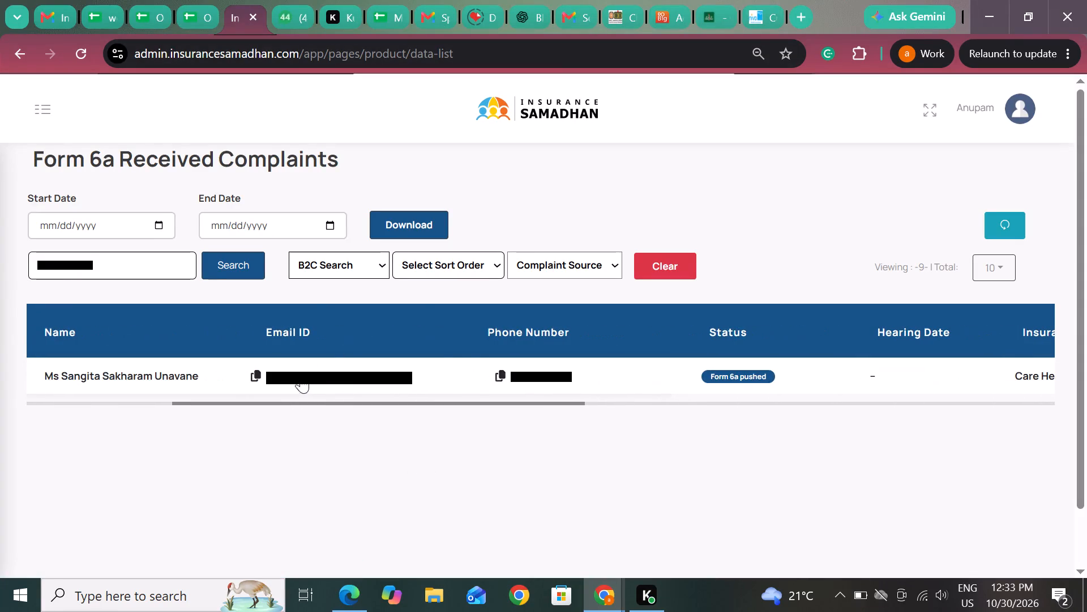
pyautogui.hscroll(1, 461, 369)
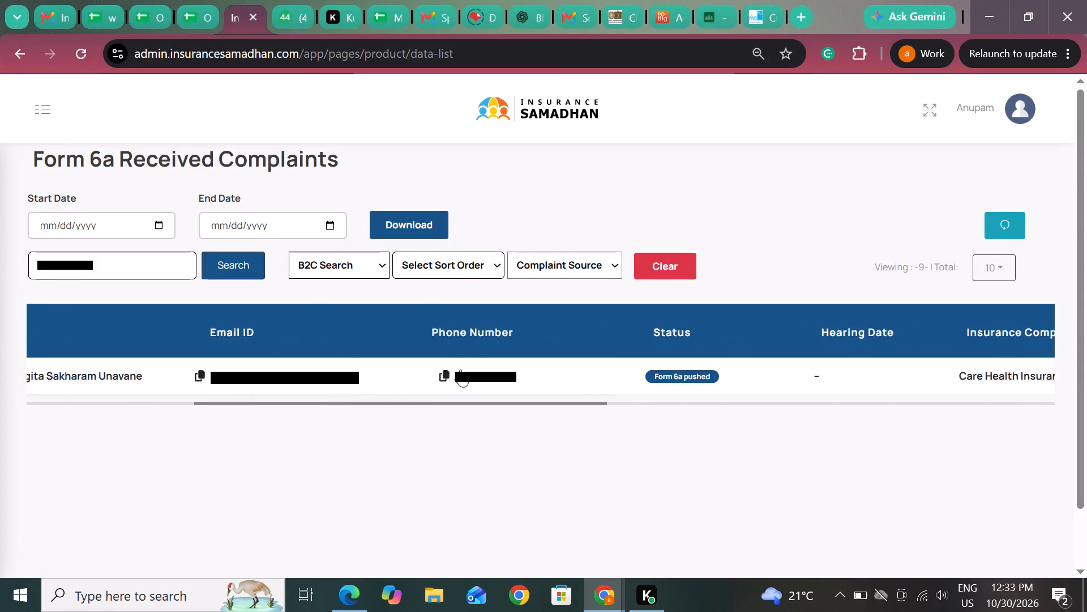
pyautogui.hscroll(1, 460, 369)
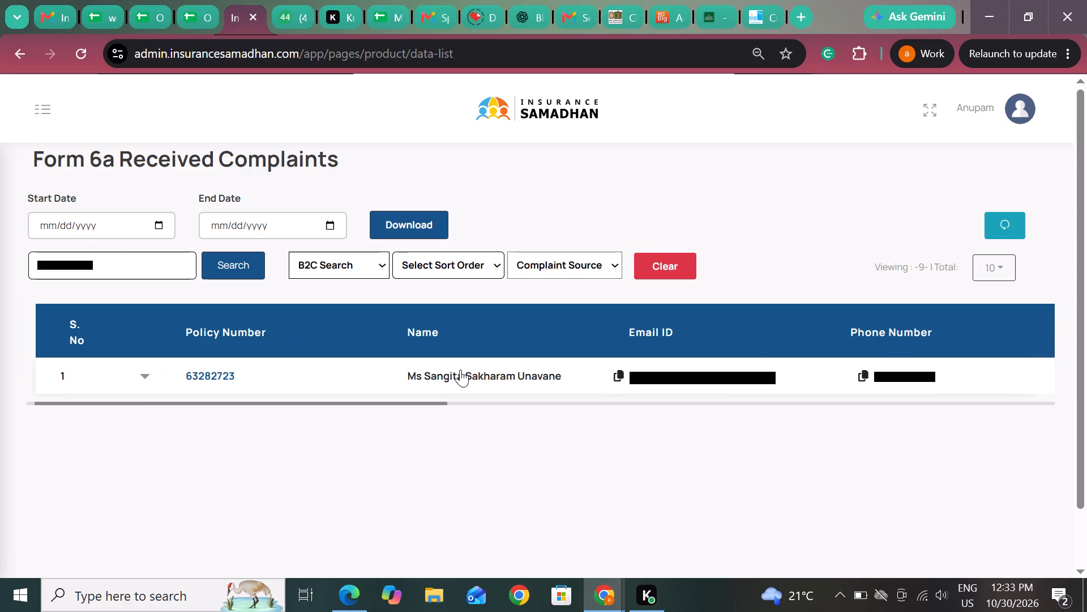
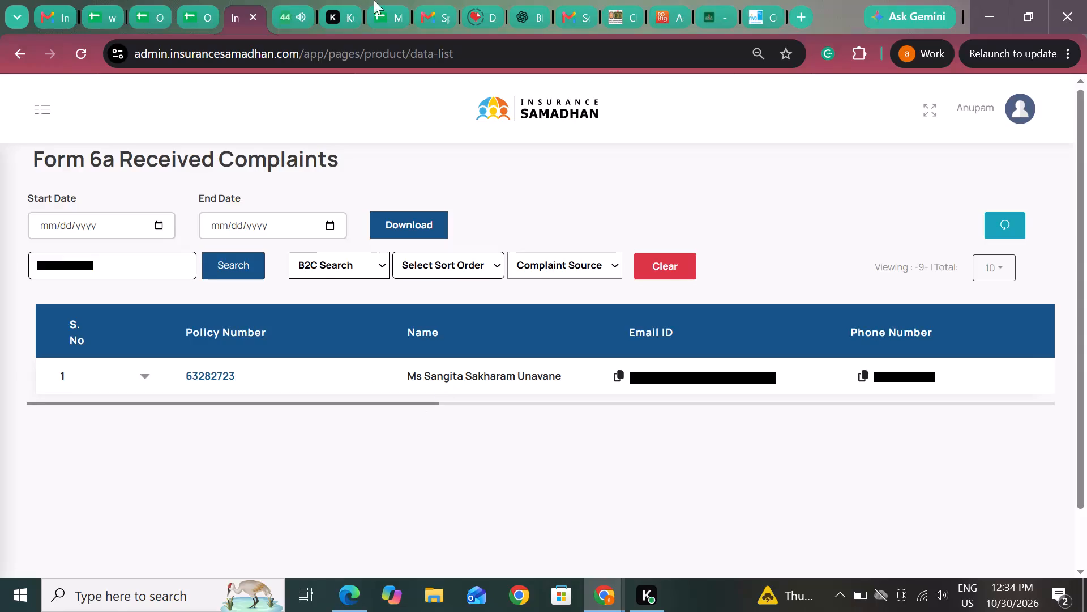
# Review the communication log of the complaint listed under Form 6a Received Complaints.
pyautogui.hscroll(-1, 409, 393)
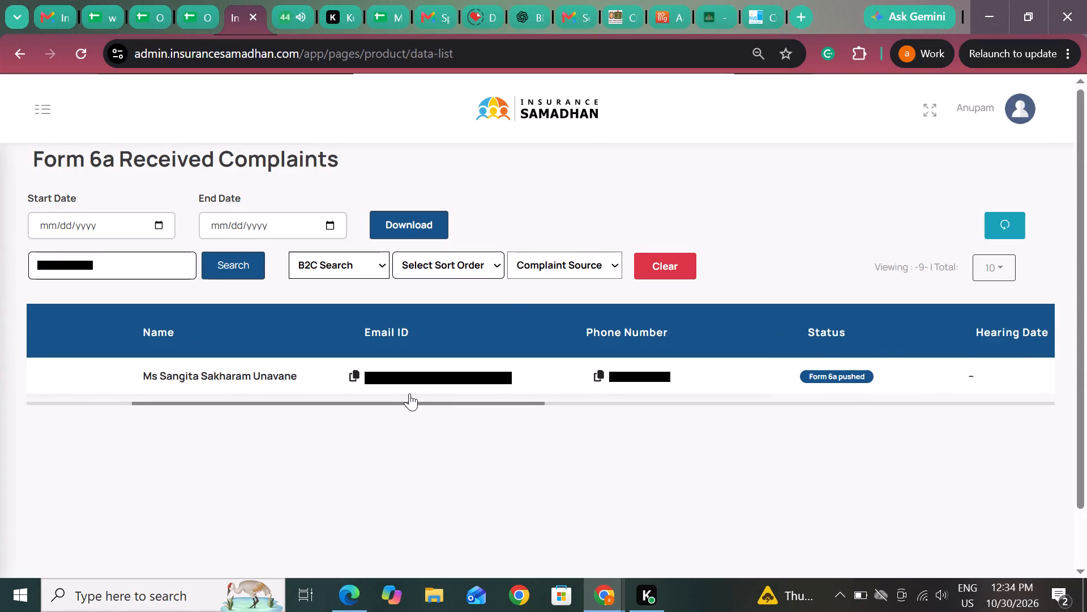
pyautogui.hscroll(-1, 409, 393)
pyautogui.click(544, 376)
pyautogui.click(609, 426)
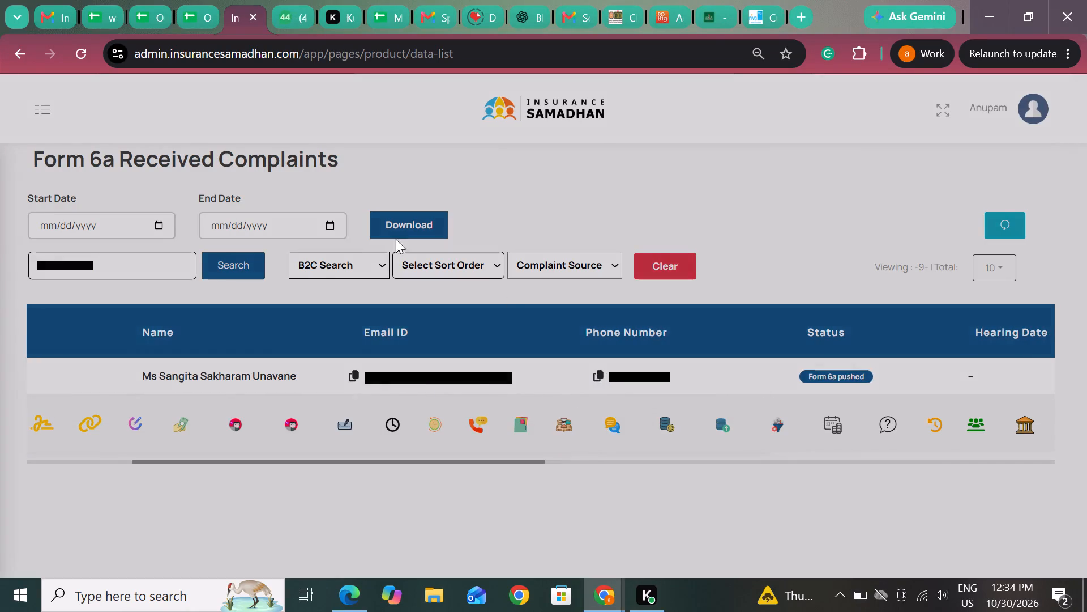
pyautogui.scroll(6, 313, 241)
pyautogui.click(332, 135)
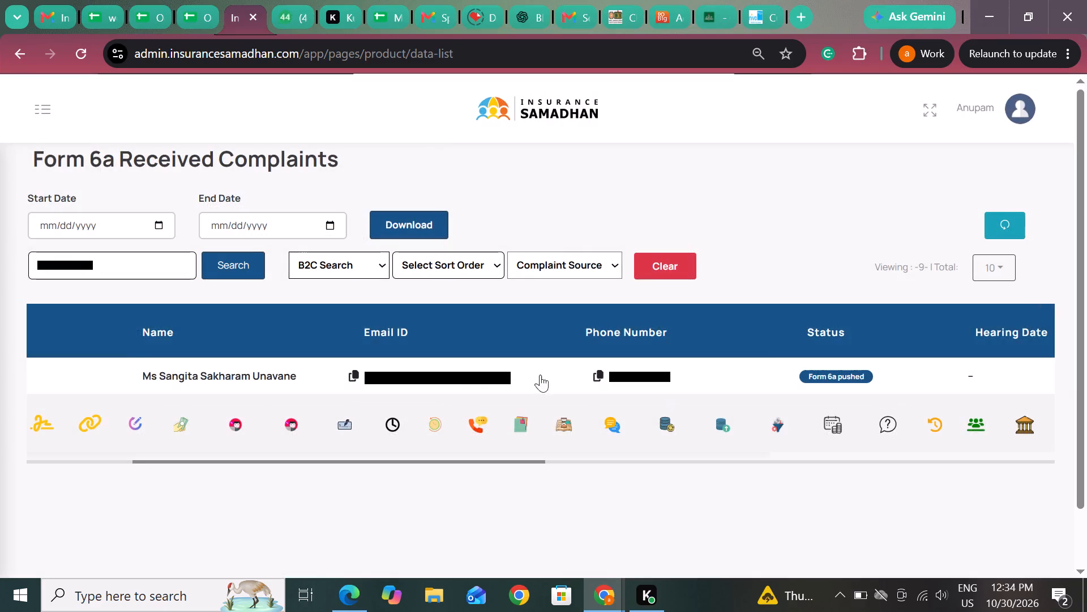
# Copy the complainant's phone number from the complaint row and call it from the Smartflo dialer.
pyautogui.hscroll(4, 455, 367)
pyautogui.hscroll(-2, 384, 365)
pyautogui.click(544, 374)
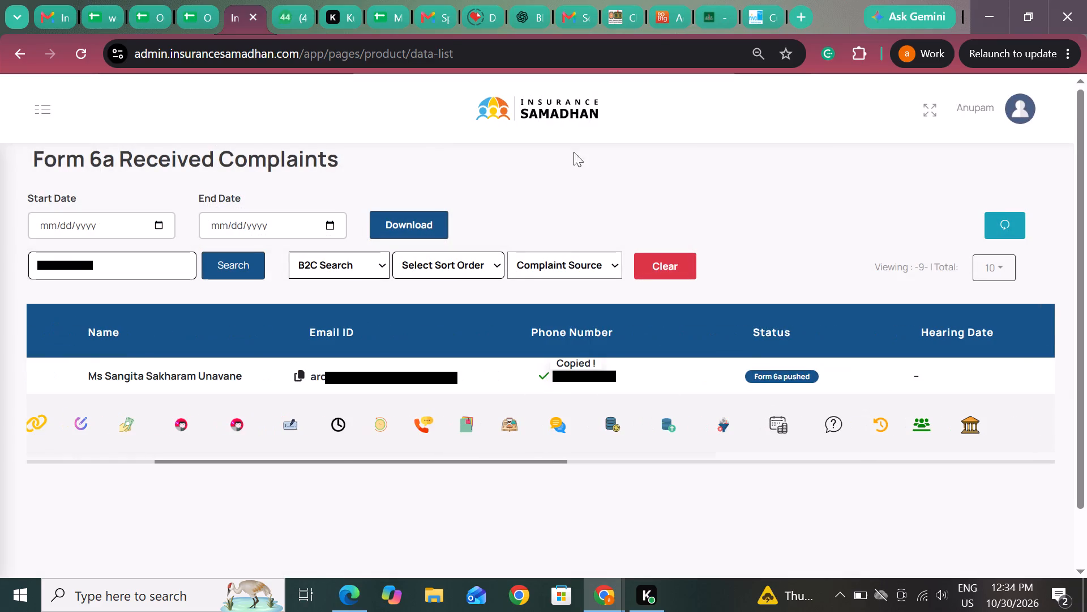
pyautogui.click(659, 25)
pyautogui.keyDown('ctrl'); pyautogui.doubleClick(494, 191); pyautogui.keyUp('ctrl')
pyautogui.hotkey('ctrl', 'v')
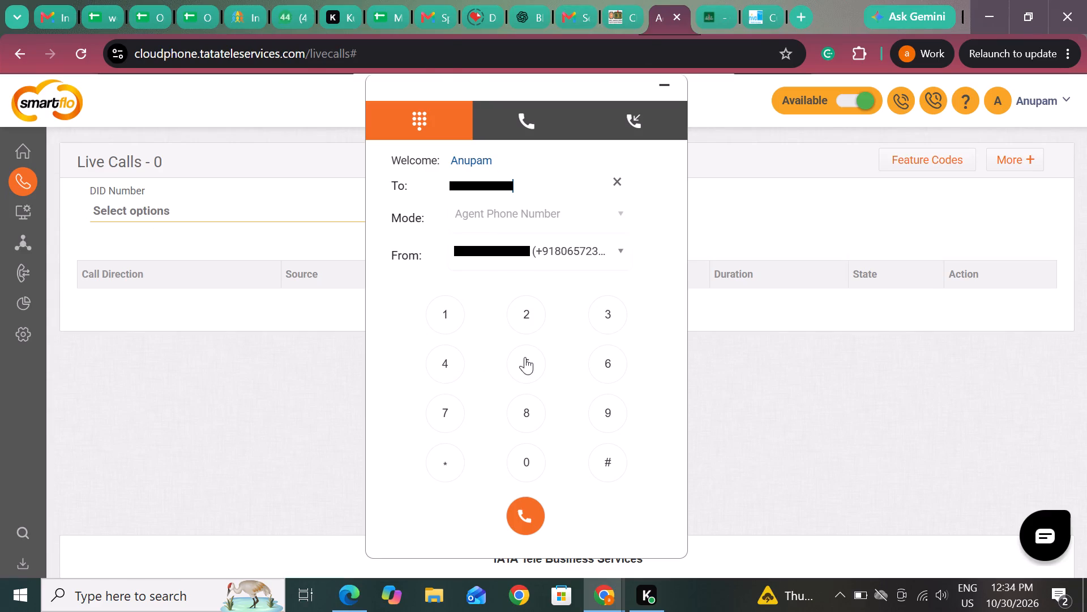
pyautogui.click(539, 511)
# Add the comment "nr" dated 10/30/2026 to the communication log of the Care Health Insurance complaint in the Insurance Samadhan admin site.
pyautogui.click(243, 27)
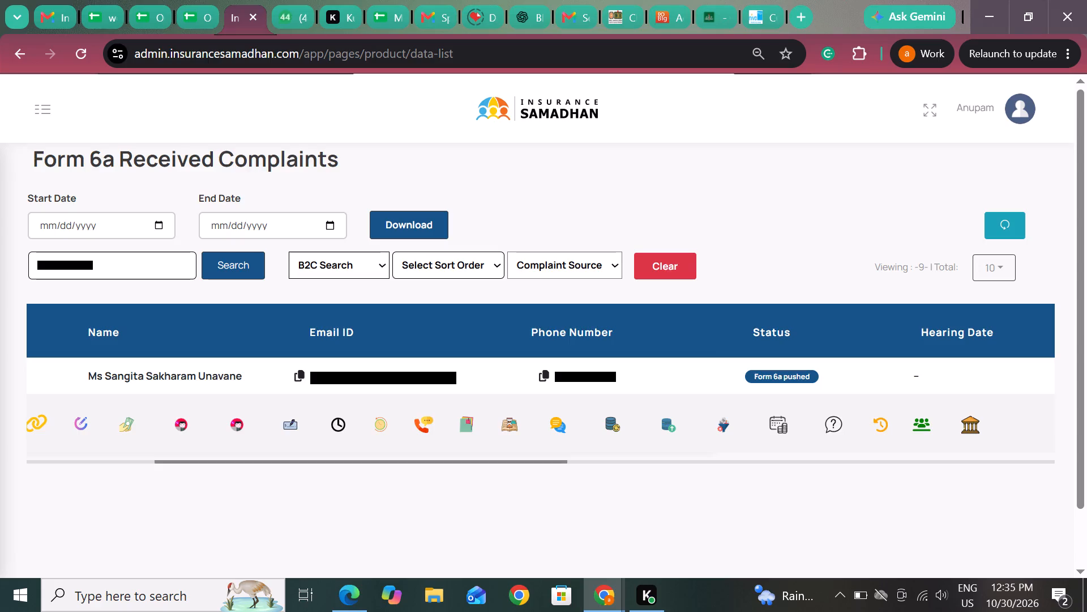
pyautogui.hscroll(-1, 411, 389)
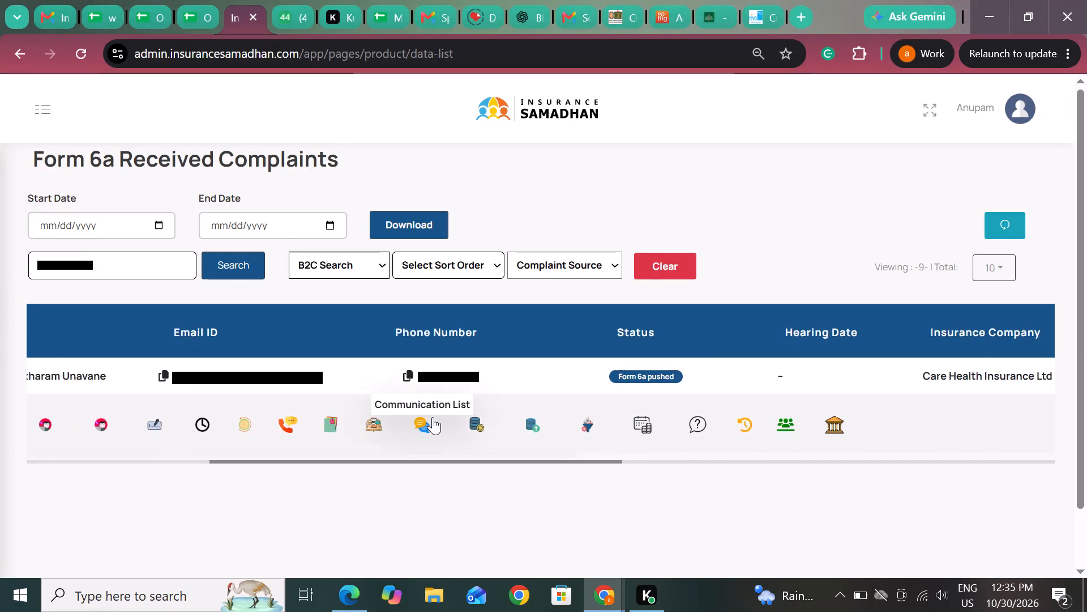
pyautogui.hscroll(-1, 433, 417)
pyautogui.click(432, 421)
pyautogui.scroll(-3, 455, 338)
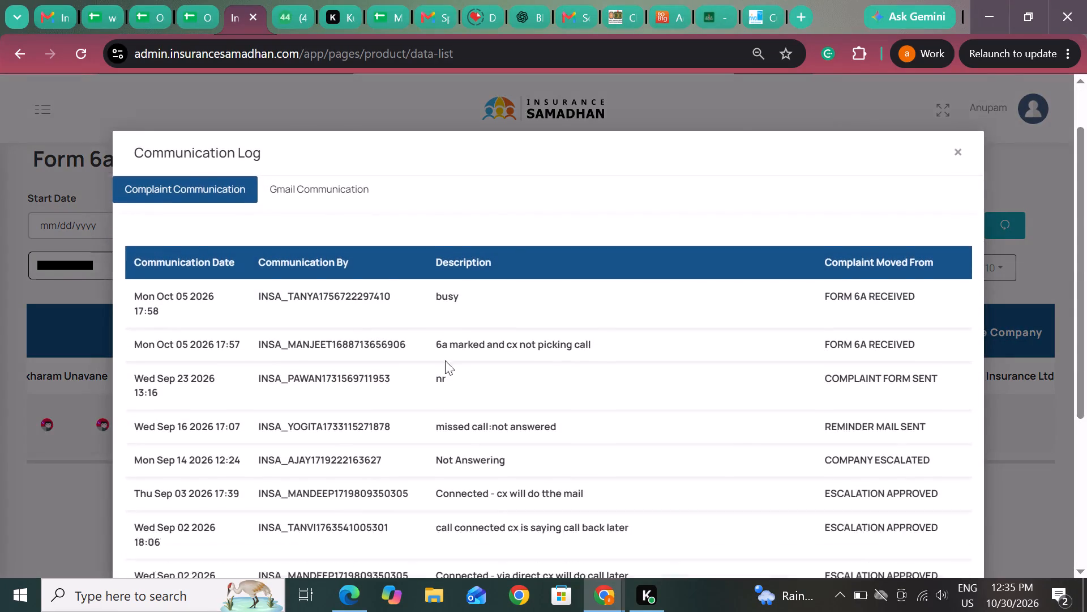
pyautogui.scroll(-10, 445, 360)
pyautogui.click(597, 534)
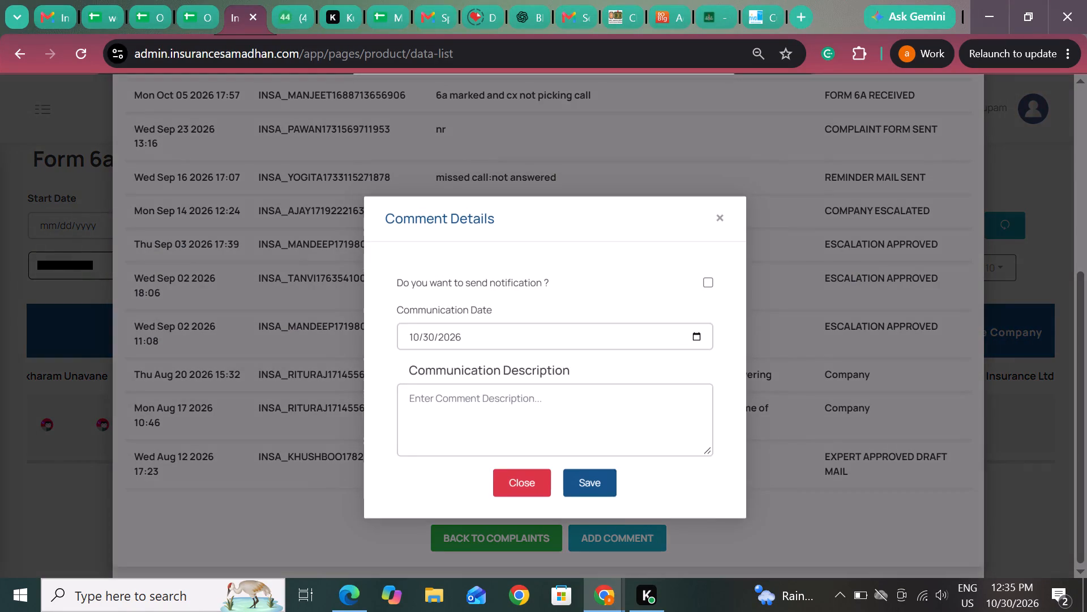
pyautogui.click(426, 416)
pyautogui.press('n')
pyautogui.press('r')
pyautogui.click(618, 490)
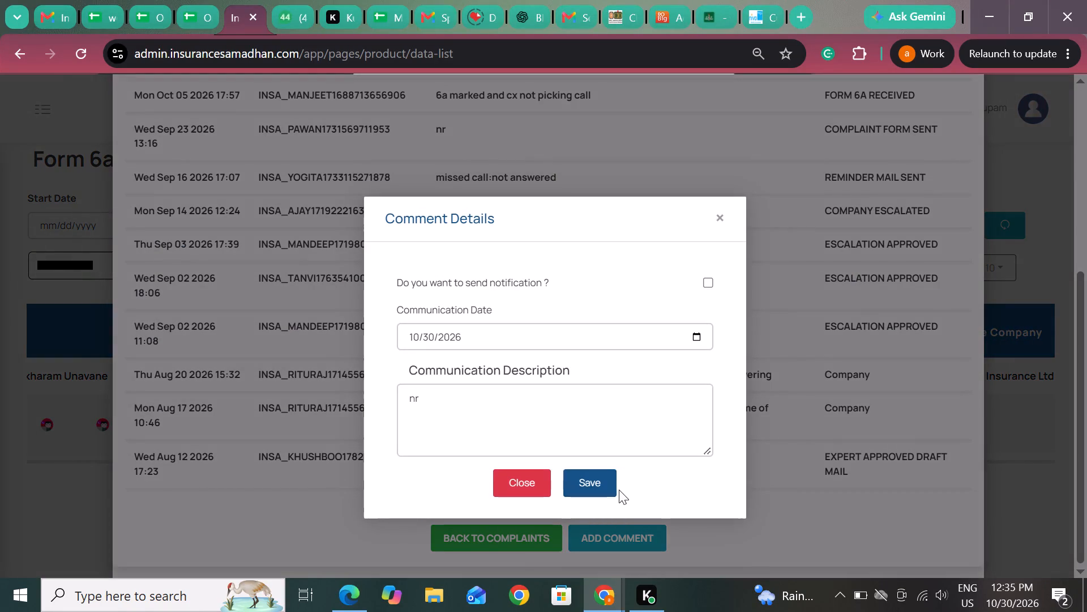
pyautogui.click(601, 482)
pyautogui.scroll(13, 517, 163)
pyautogui.click(467, 159)
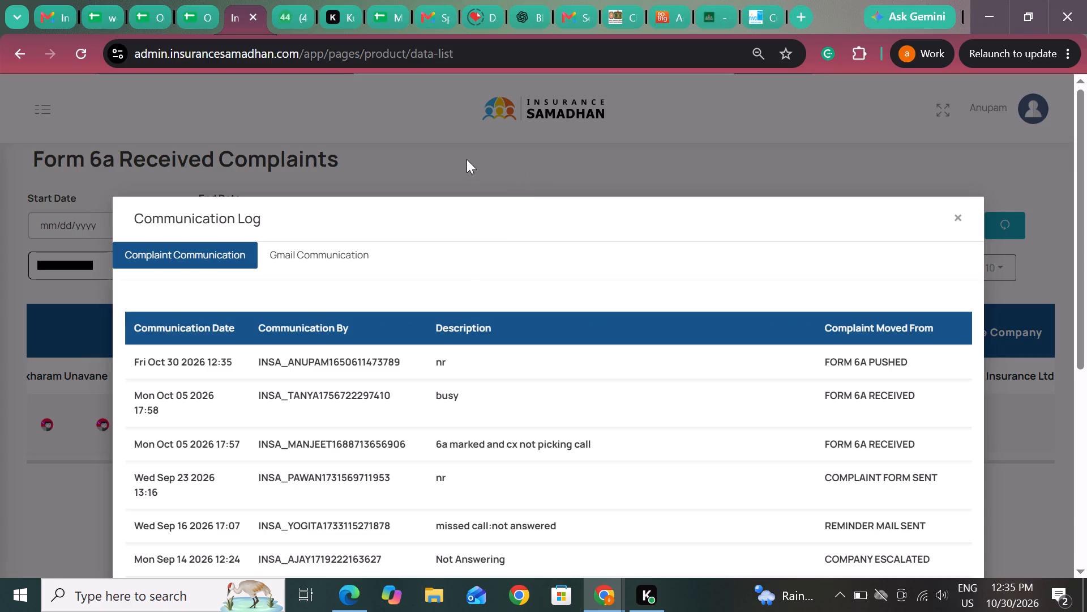
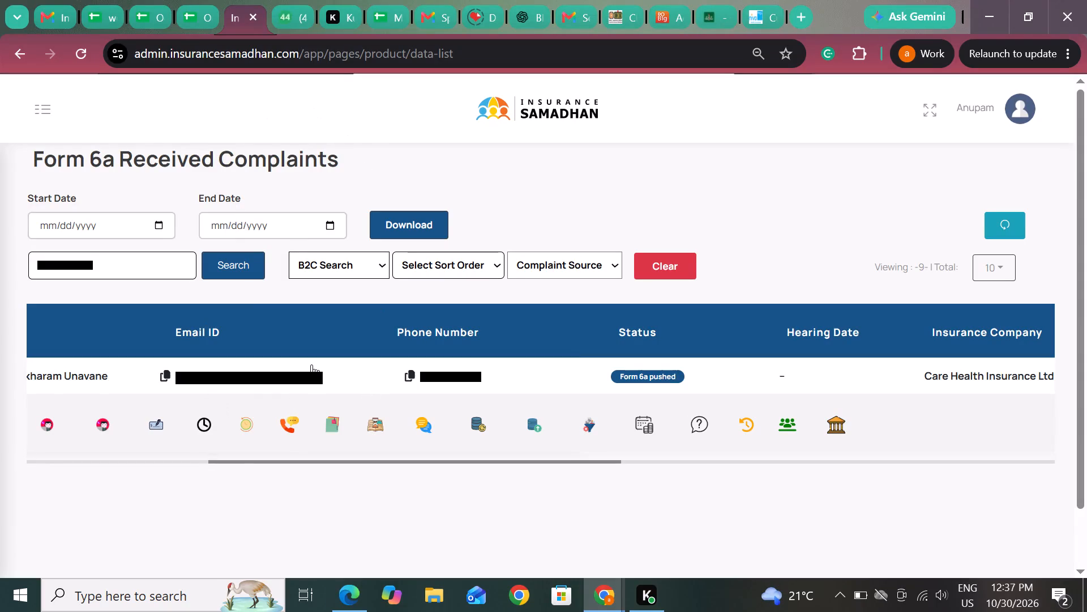
pyautogui.hscroll(6, 378, 392)
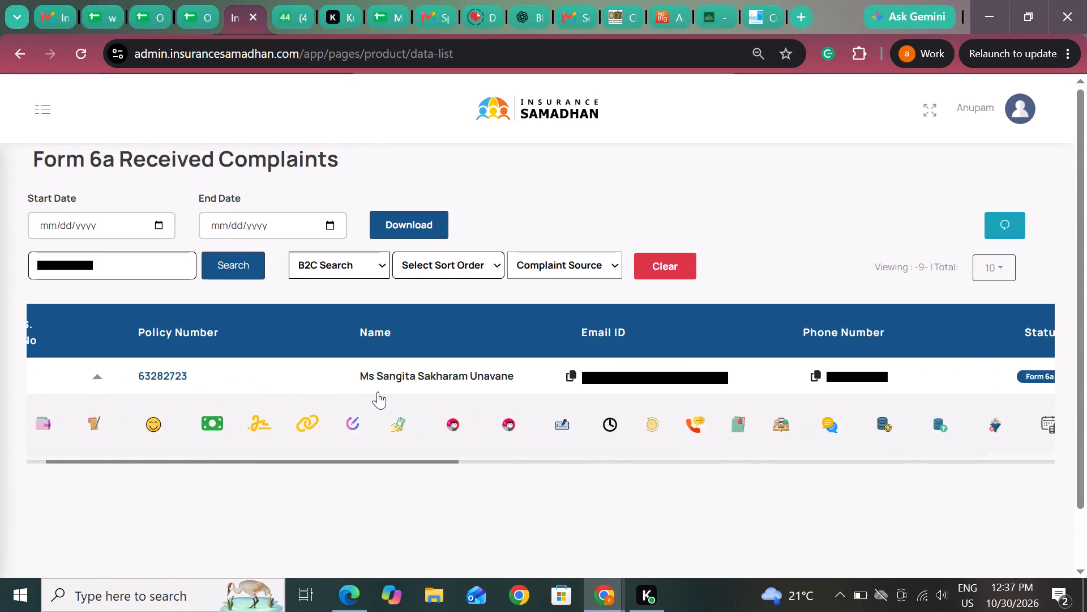
pyautogui.click(149, 364)
pyautogui.hscroll(-2, 530, 373)
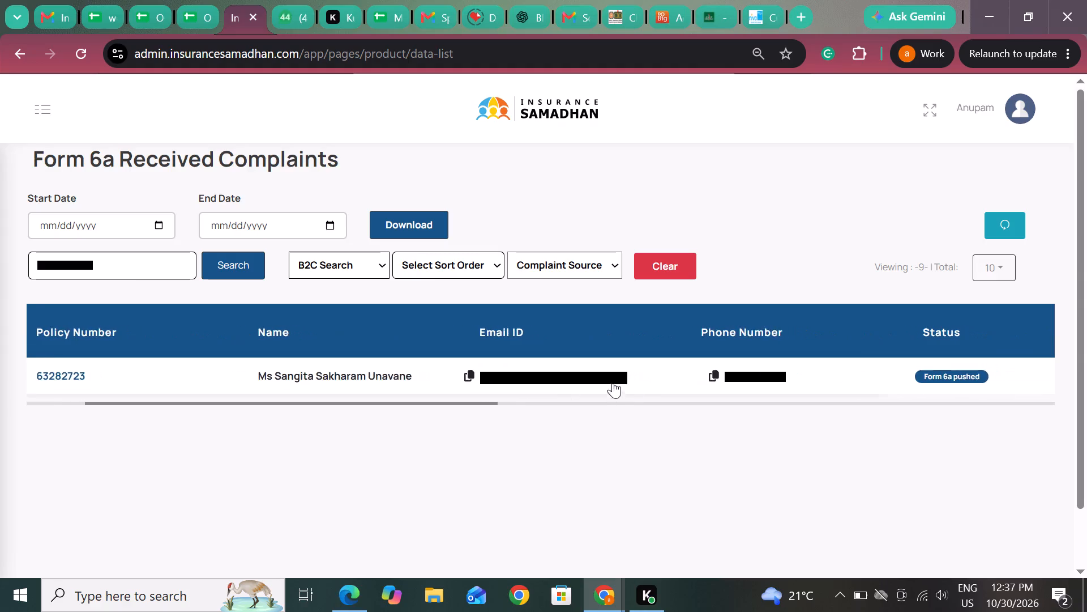
pyautogui.hscroll(-1, 613, 381)
pyautogui.click(639, 380)
pyautogui.click(684, 424)
pyautogui.scroll(7, 520, 427)
pyautogui.click(353, 159)
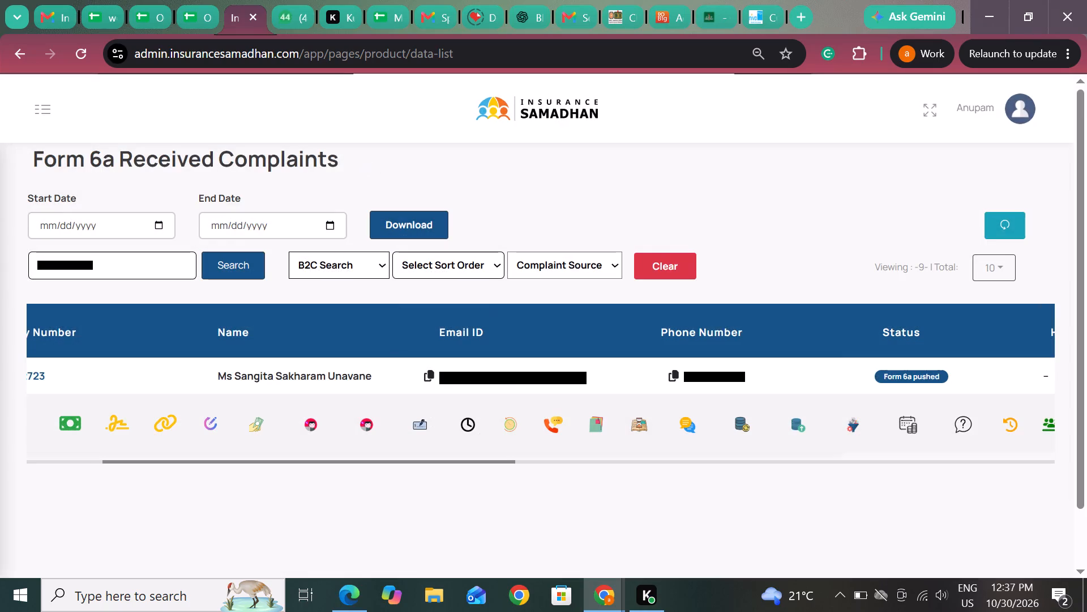
# Copy the complainant's phone number from the complaint row and call it from the Smartflo dialer.
pyautogui.click(671, 372)
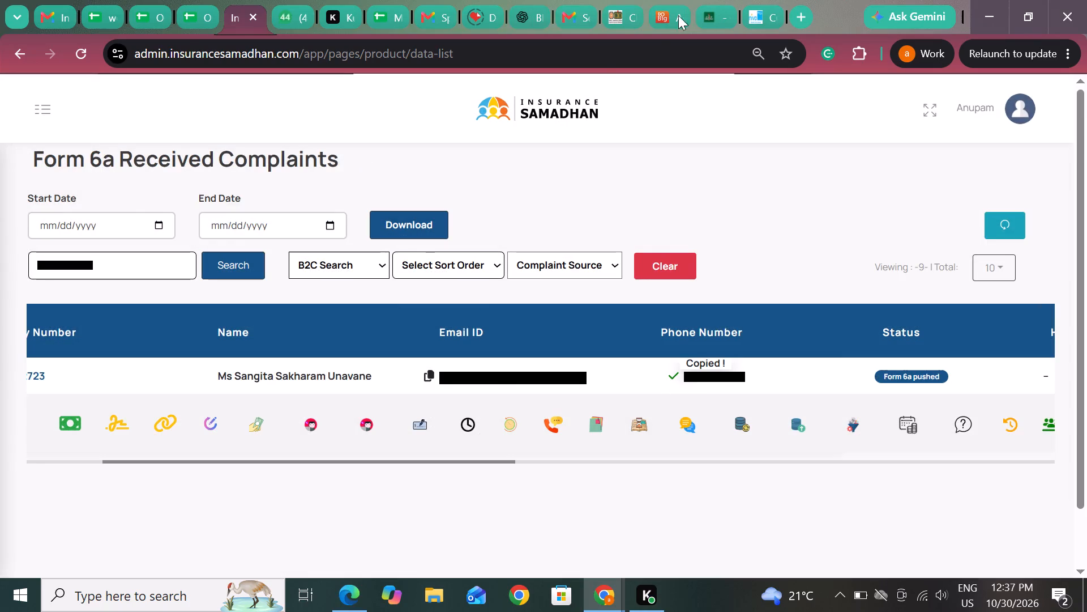
pyautogui.click(666, 29)
pyautogui.keyDown('ctrl'); pyautogui.doubleClick(522, 190); pyautogui.keyUp('ctrl')
pyautogui.hotkey('ctrl', 'v')
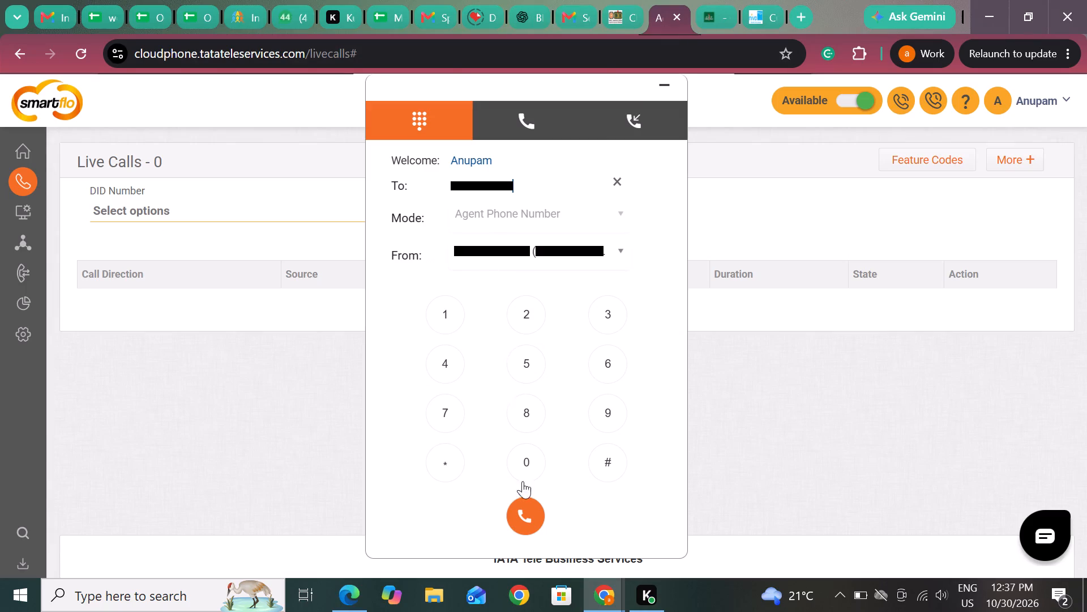
pyautogui.click(526, 515)
pyautogui.scroll(6, 215, 25)
# Copy the same complainant's phone number from the admin site again, redial it in Smartflo, and return to the complaint.
pyautogui.click(243, 25)
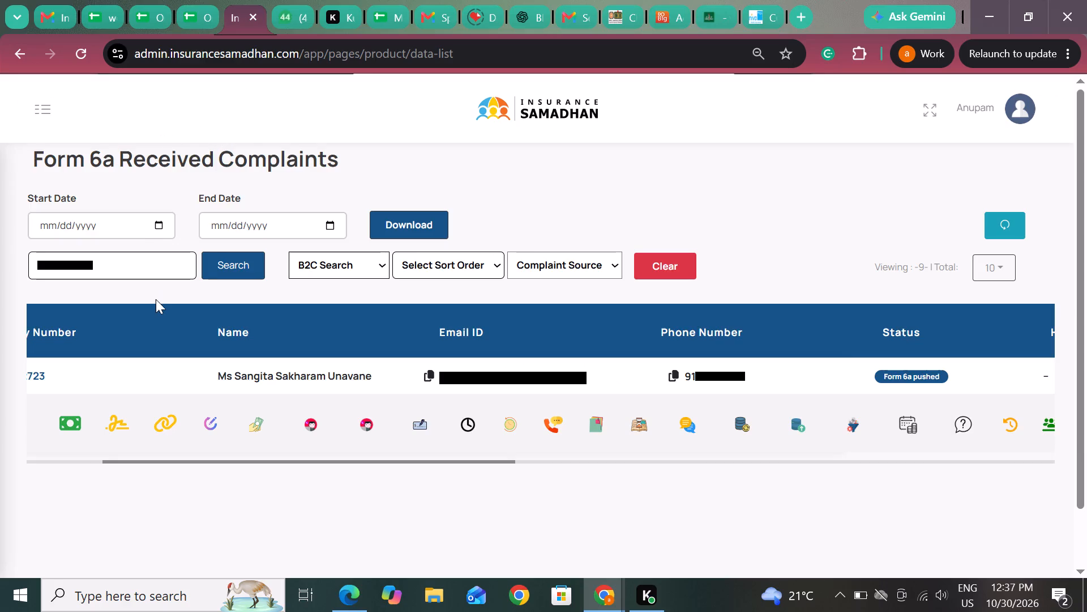
pyautogui.hscroll(5, 127, 382)
pyautogui.click(140, 378)
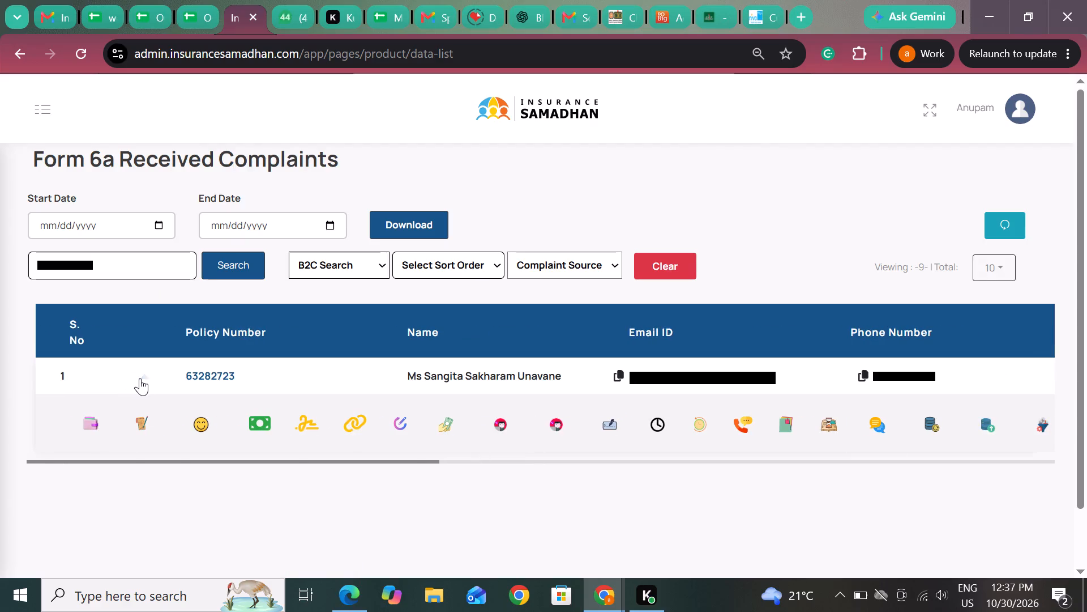
pyautogui.hscroll(-1, 305, 365)
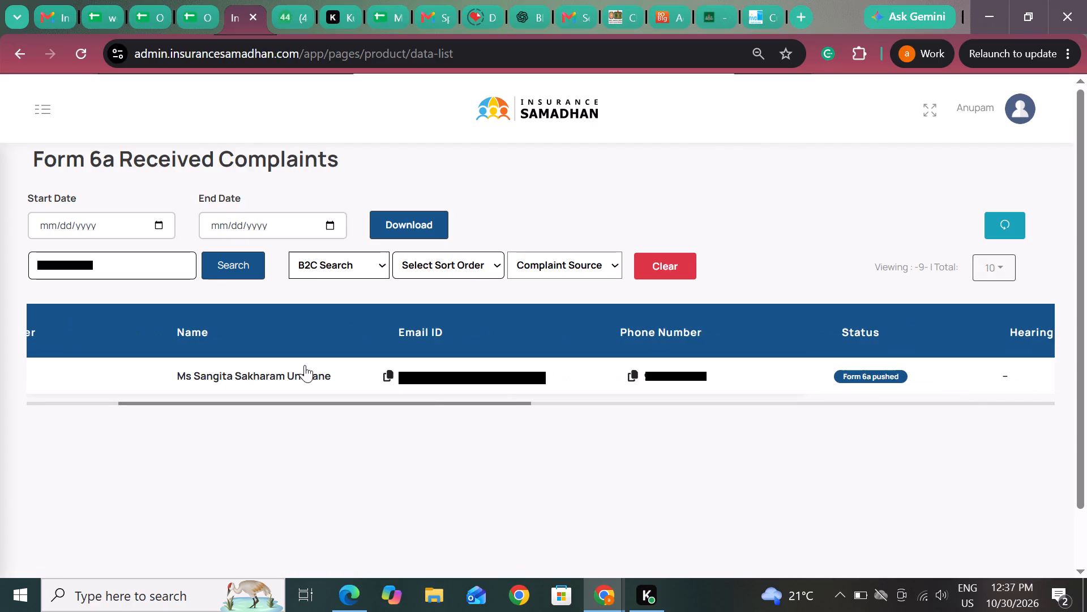
pyautogui.hscroll(-1, 305, 365)
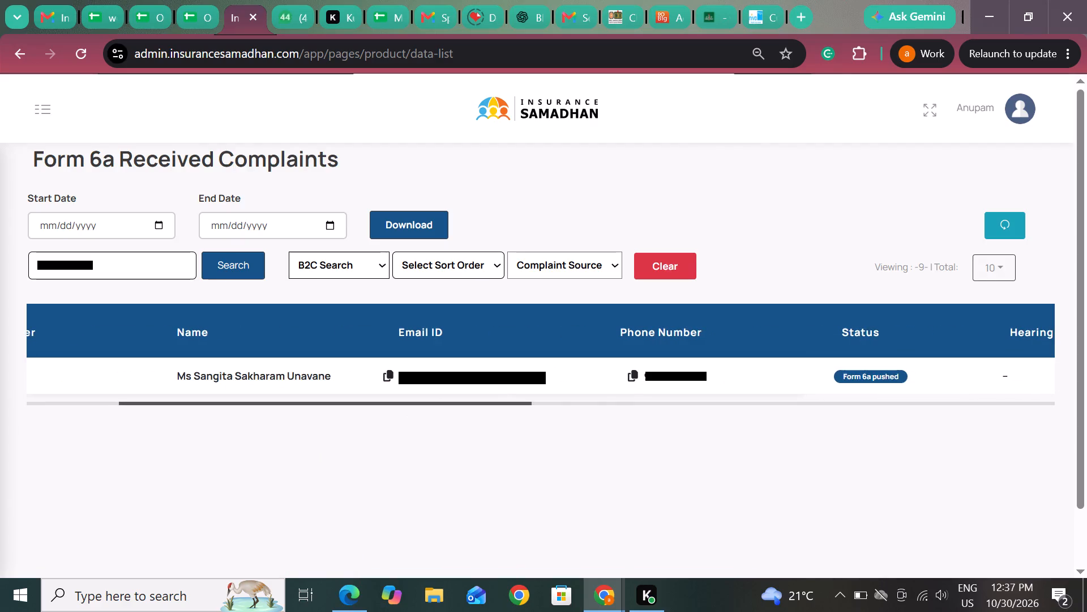
pyautogui.click(634, 373)
pyautogui.moveTo(634, 373); pyautogui.dragTo(642, 476)
pyautogui.moveTo(642, 476); pyautogui.dragTo(587, 0)
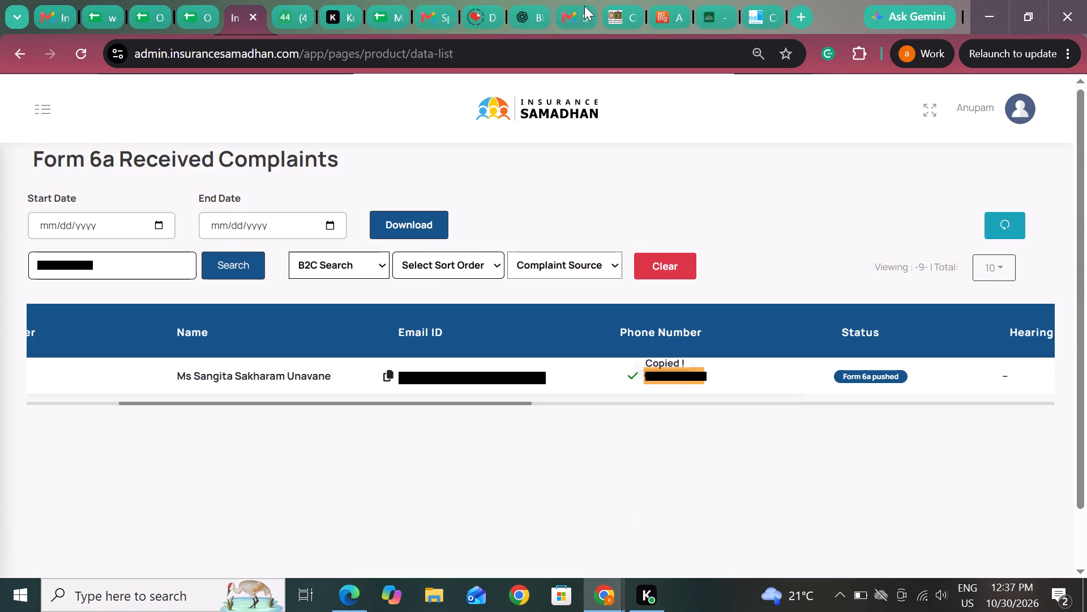
pyautogui.click(665, 13)
pyautogui.keyDown('ctrl'); pyautogui.doubleClick(513, 187); pyautogui.keyUp('ctrl')
pyautogui.hotkey('ctrl', 'v')
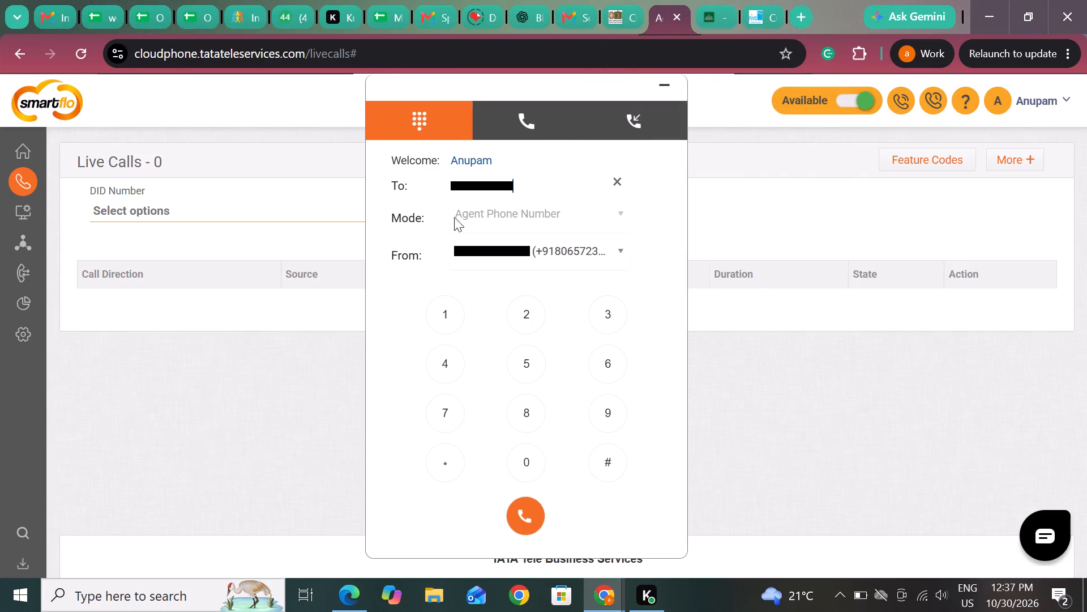
pyautogui.click(530, 511)
pyautogui.scroll(5, 301, 1)
pyautogui.click(239, 15)
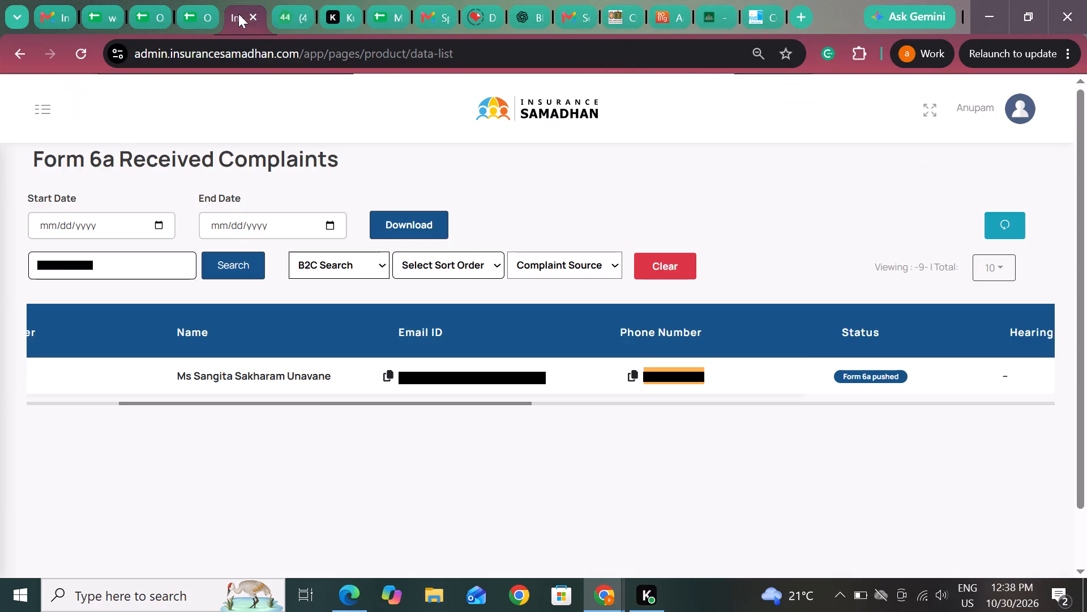
pyautogui.hscroll(2, 269, 373)
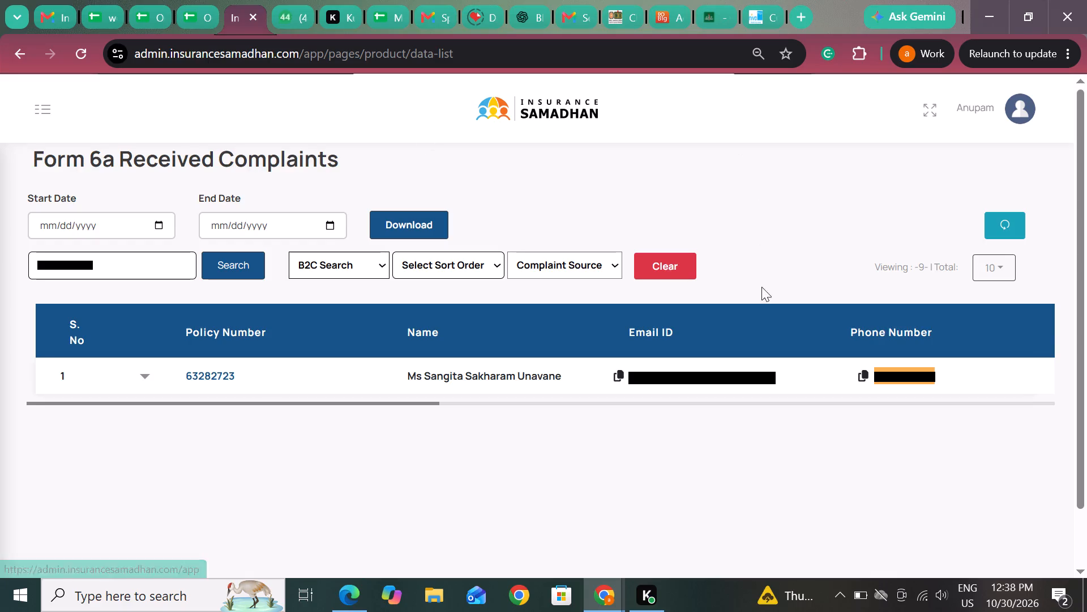
pyautogui.hscroll(-1, 667, 358)
pyautogui.click(725, 378)
pyautogui.click(789, 428)
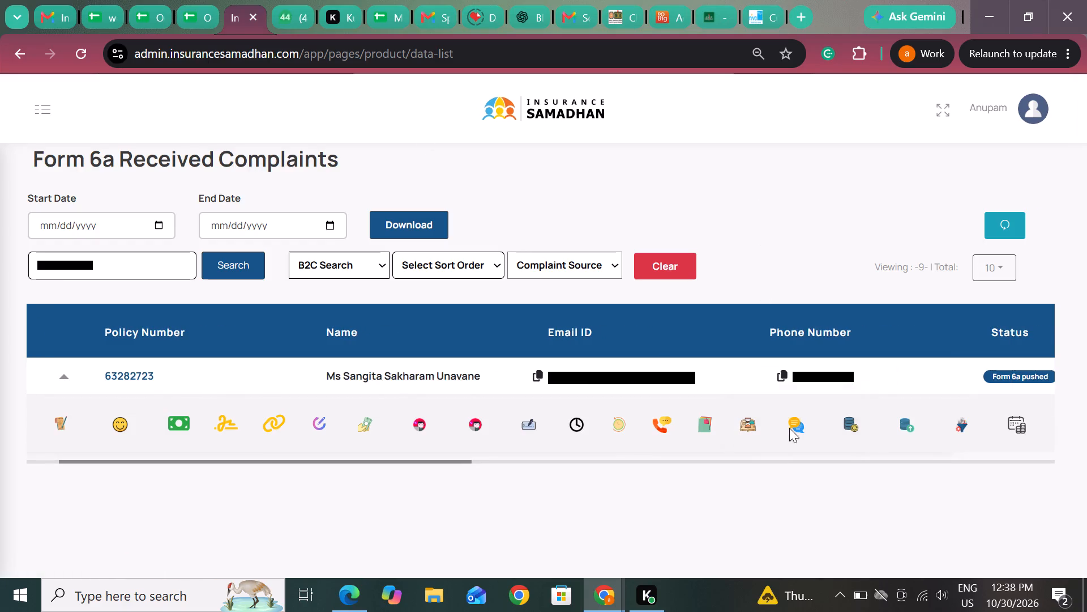
pyautogui.scroll(-7, 461, 415)
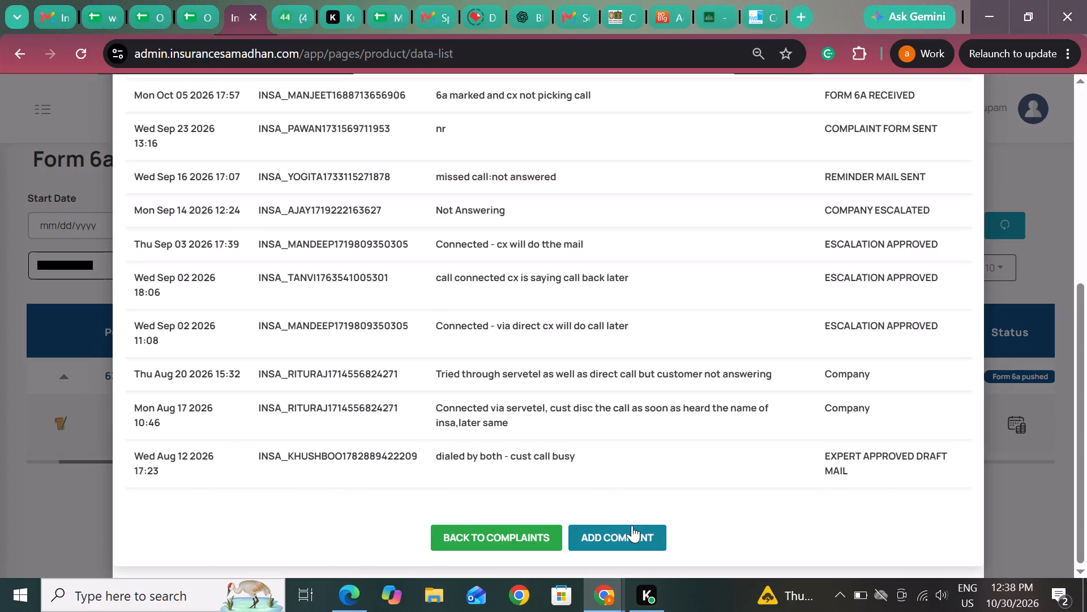
pyautogui.scroll(11, 571, 462)
pyautogui.scroll(5, 511, 270)
pyautogui.click(490, 155)
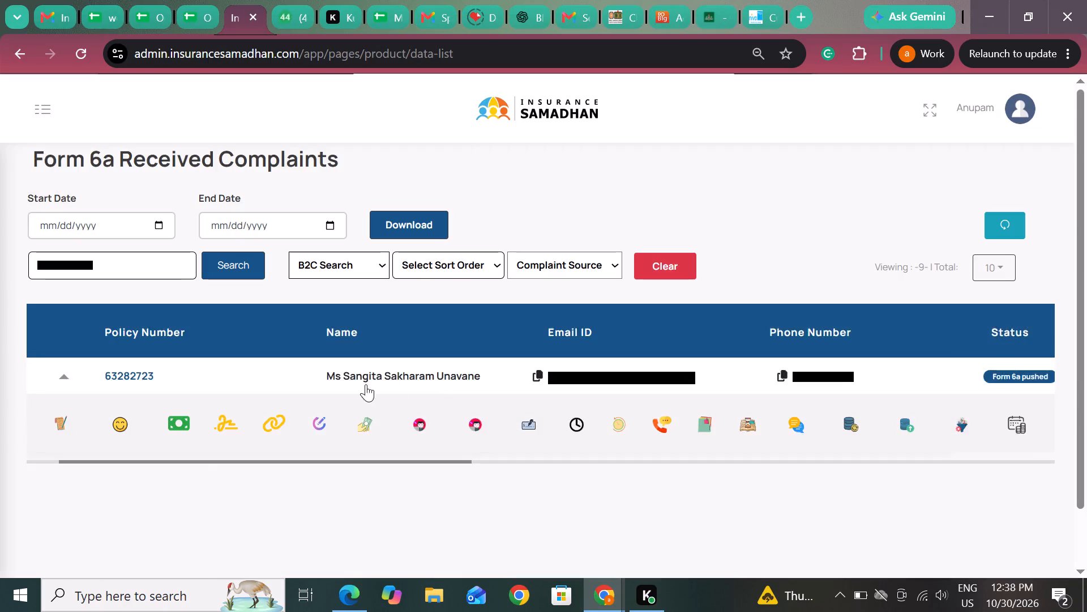
pyautogui.hscroll(4, 370, 384)
pyautogui.click(214, 379)
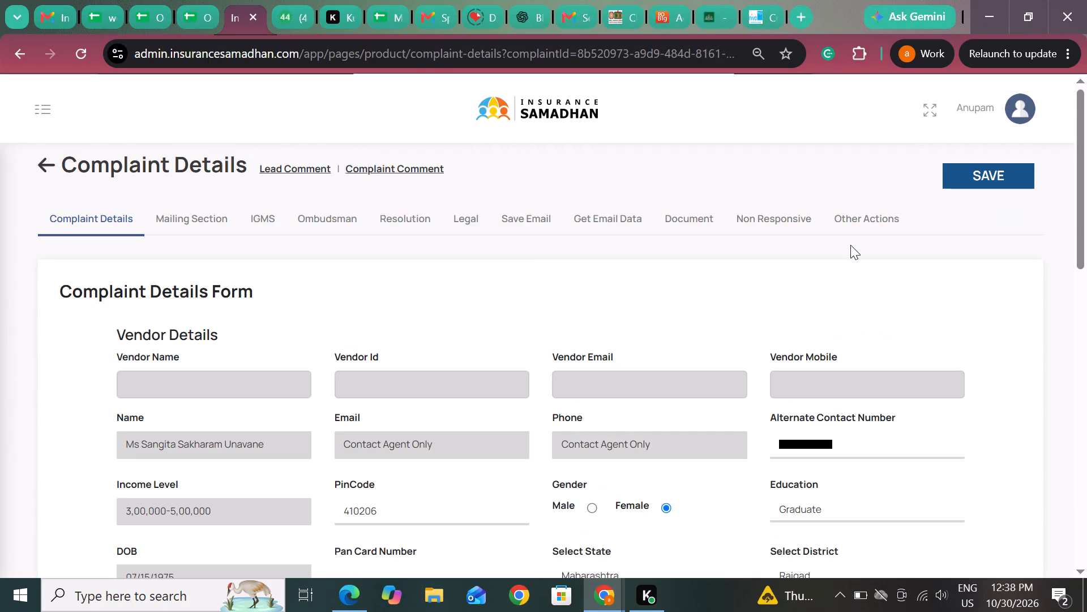
pyautogui.moveTo(835, 452); pyautogui.dragTo(776, 452)
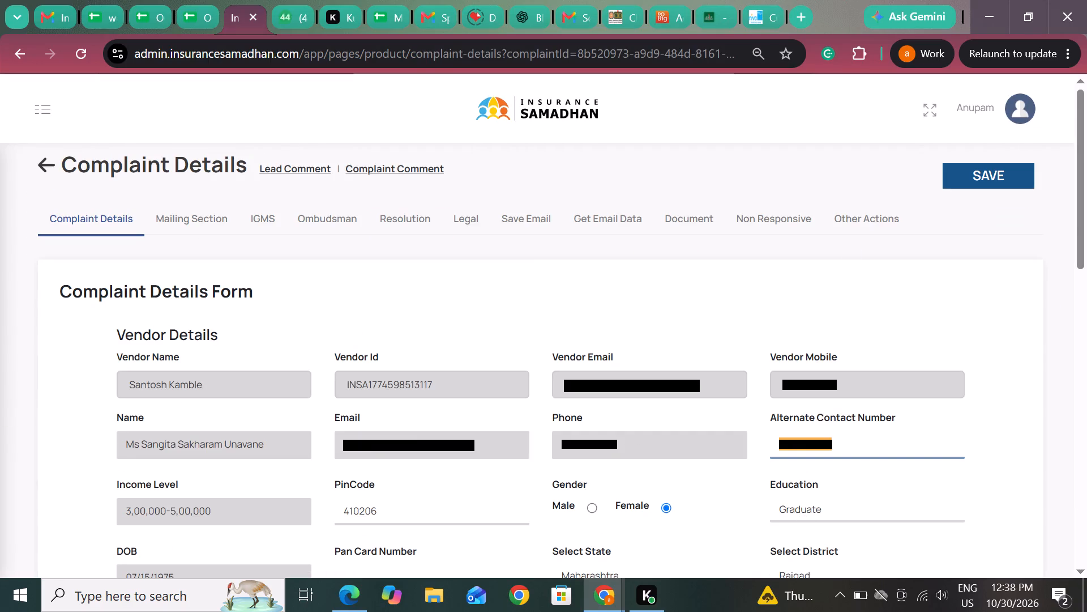
pyautogui.hotkey('ctrl', 'c')
pyautogui.hotkey('ctrl', 'c')
pyautogui.click(670, 27)
pyautogui.keyDown('ctrl'); pyautogui.doubleClick(517, 190); pyautogui.keyUp('ctrl')
pyautogui.hotkey('ctrl', 'v')
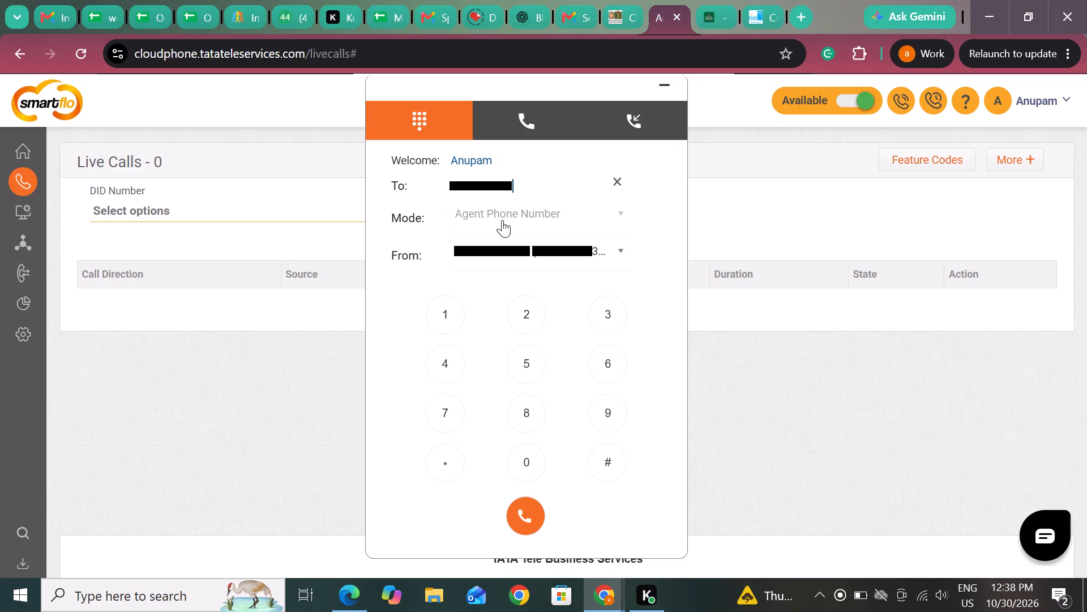
pyautogui.click(529, 521)
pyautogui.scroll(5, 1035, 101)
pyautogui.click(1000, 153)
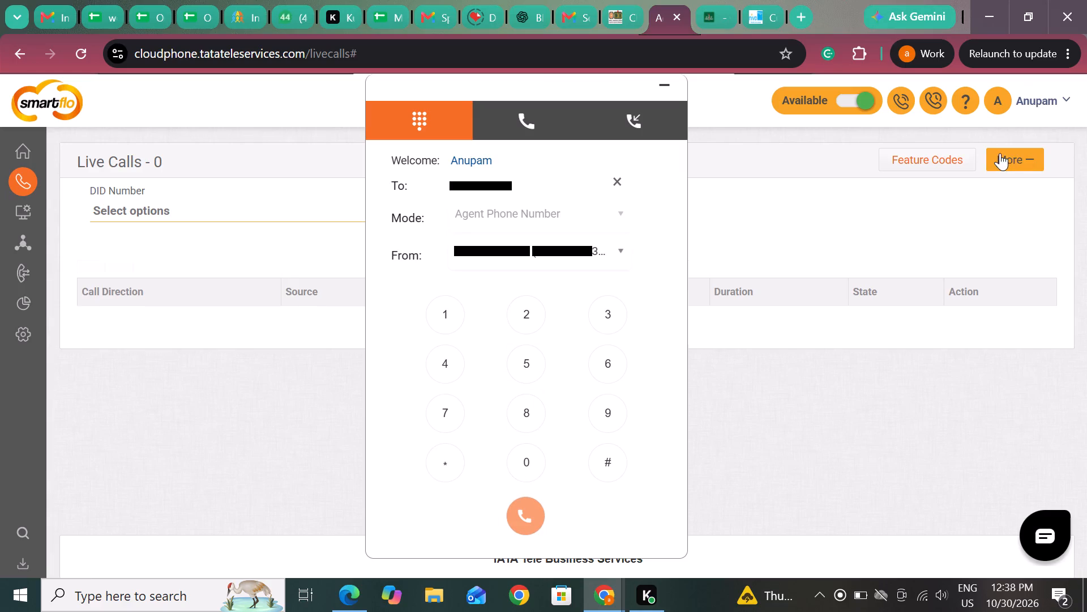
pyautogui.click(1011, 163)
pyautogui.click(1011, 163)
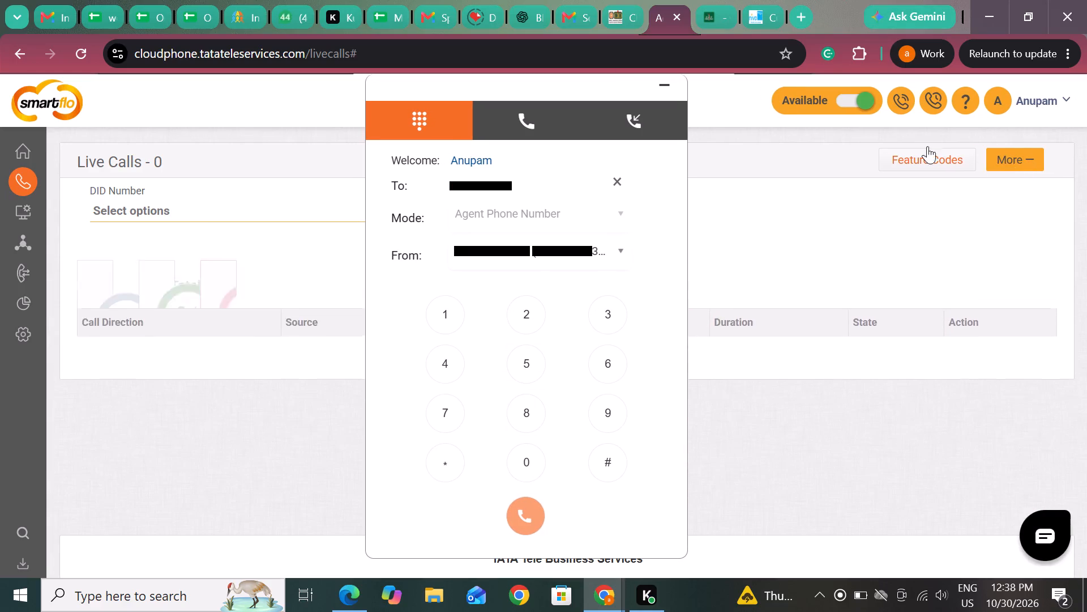
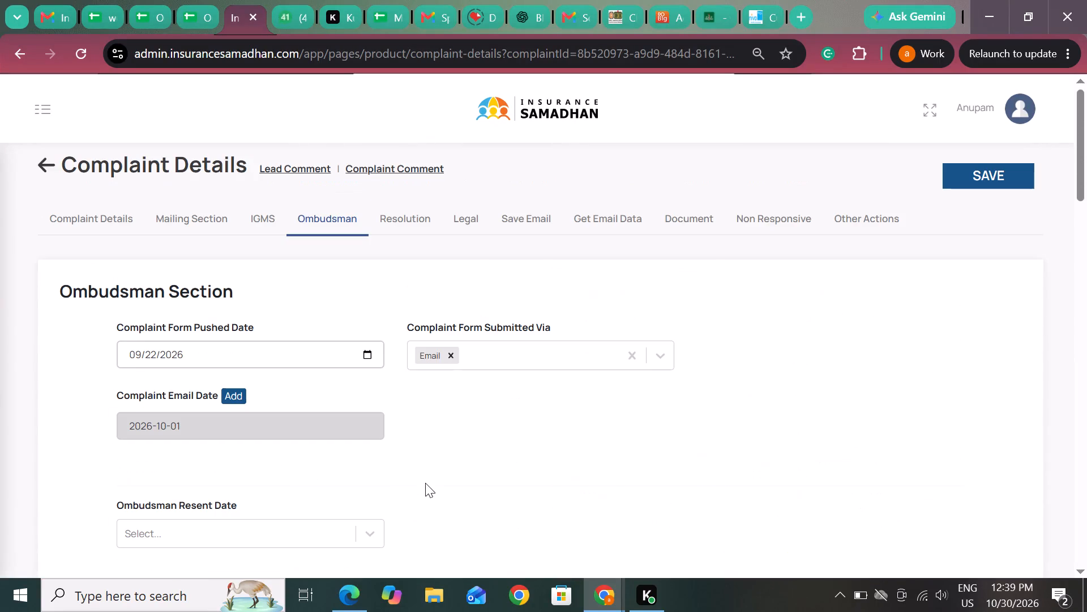
# Open the complaint comments to view the communication log of the current ombudsman complaint.
pyautogui.scroll(5, 425, 483)
pyautogui.click(396, 168)
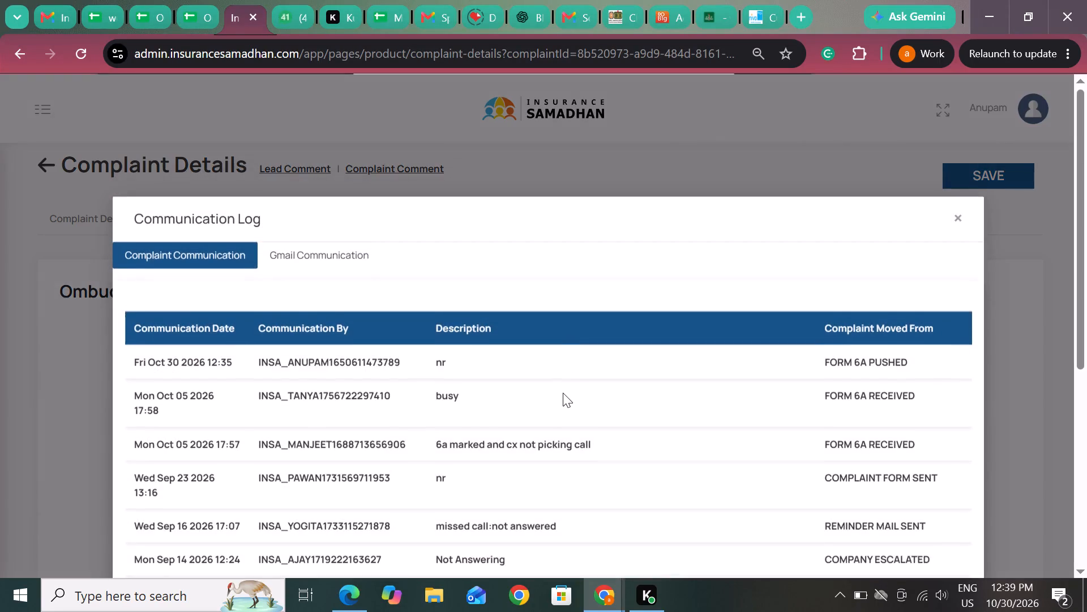
# Add and save the comment "*cx will do submit 6A" in the complaint's communication log.
pyautogui.scroll(-14, 563, 393)
pyautogui.click(590, 521)
pyautogui.click(594, 521)
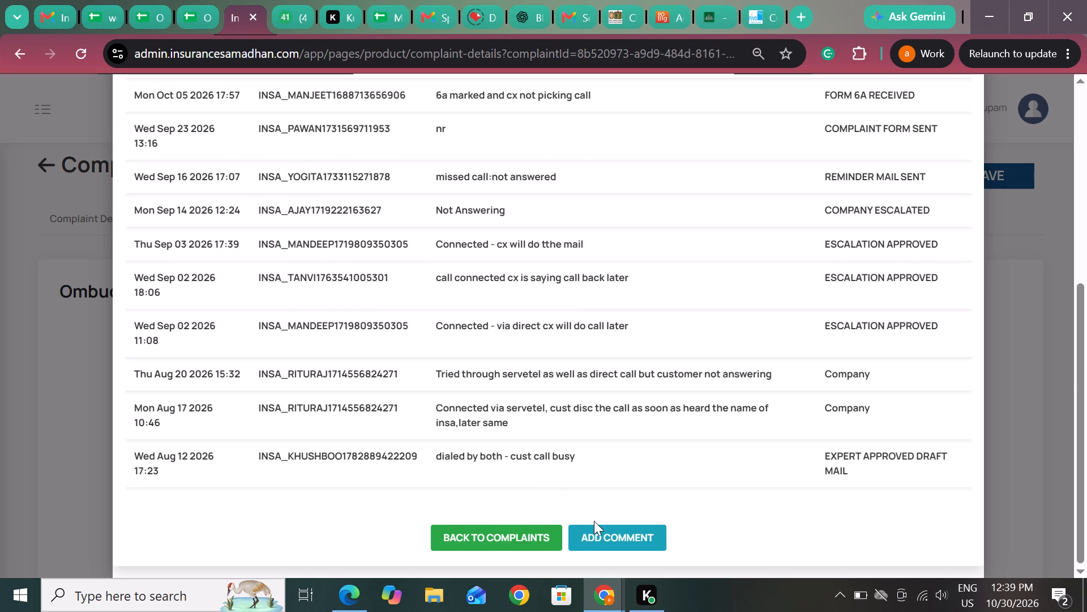
pyautogui.click(600, 541)
pyautogui.click(467, 423)
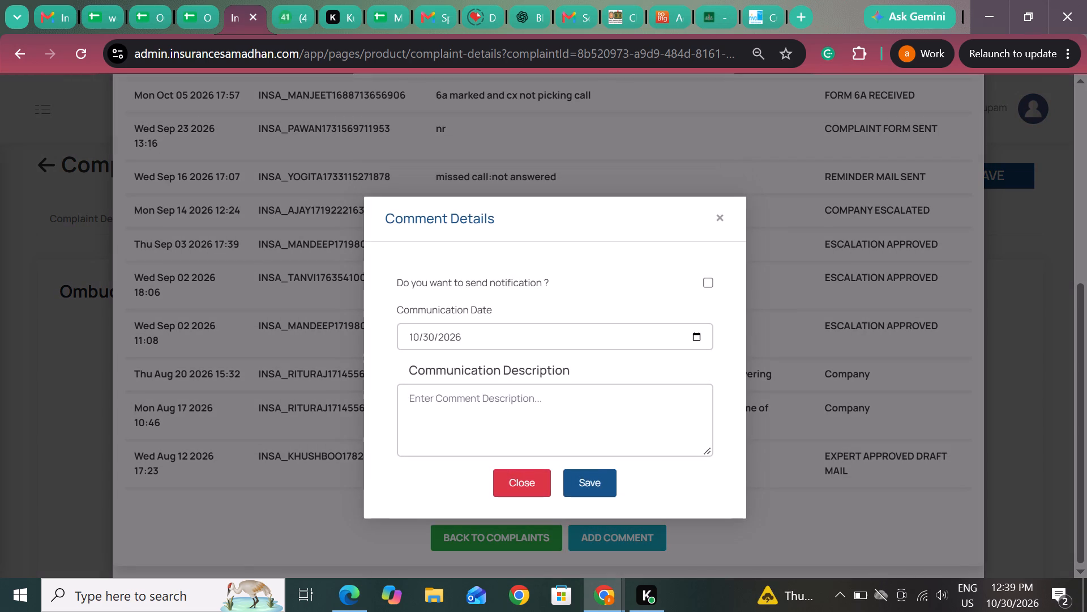
pyautogui.click(459, 398)
pyautogui.hotkey('shift', '*')
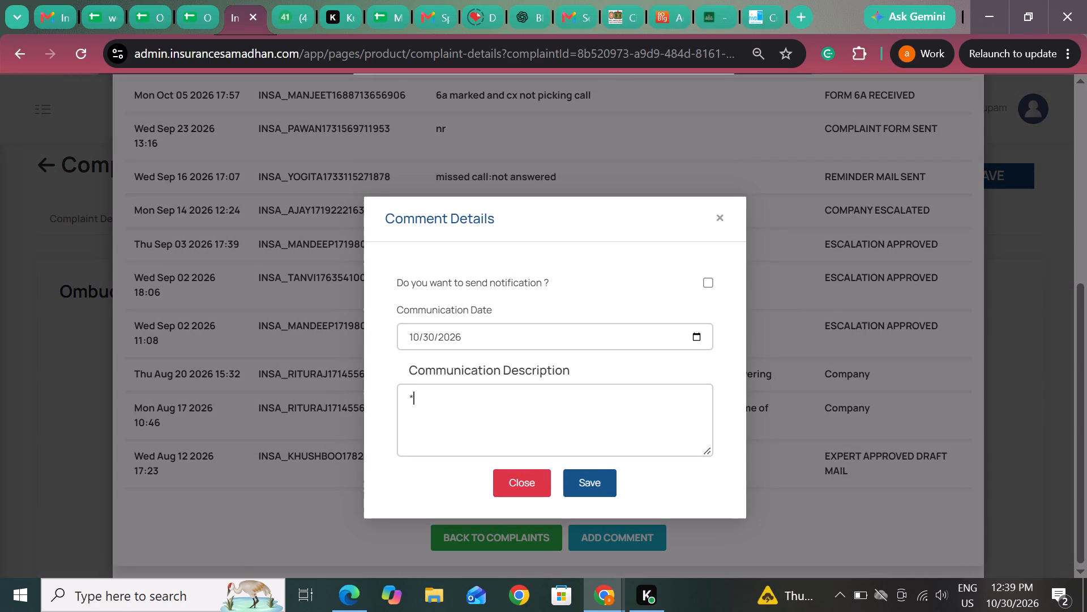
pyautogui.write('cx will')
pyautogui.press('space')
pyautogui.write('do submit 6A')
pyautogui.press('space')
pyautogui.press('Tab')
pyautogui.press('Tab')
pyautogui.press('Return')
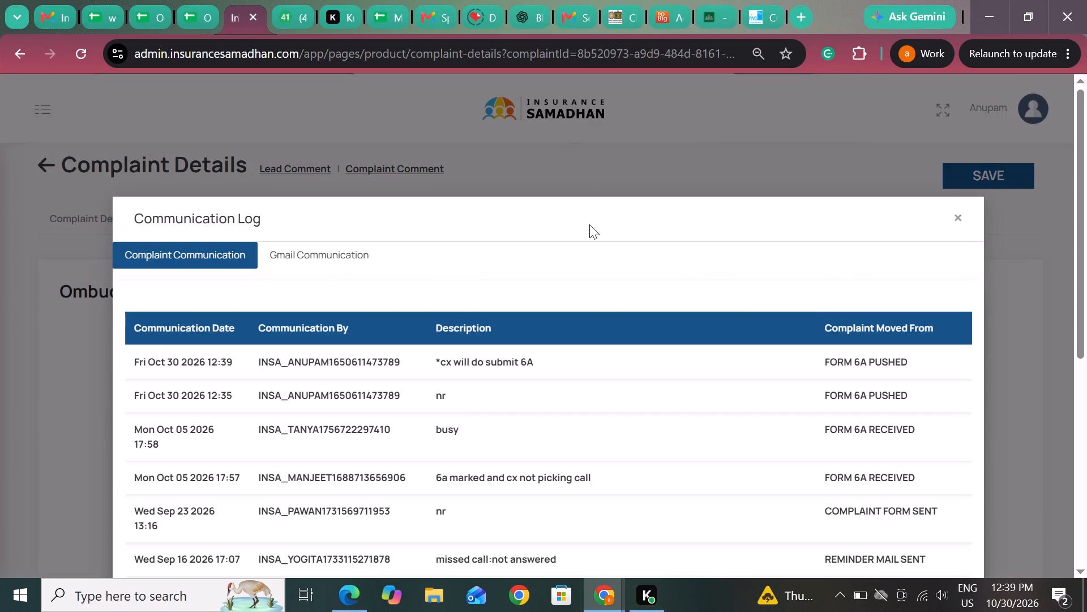
# Close the communication log and return to the Form 6a Received Complaints list to check the complainant's row.
pyautogui.click(583, 181)
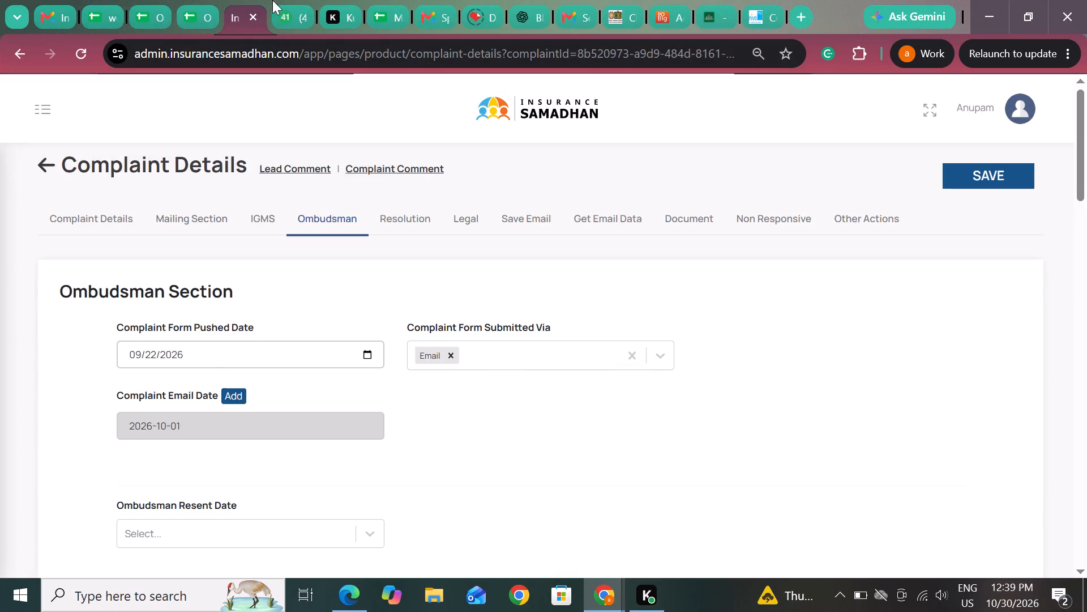
pyautogui.click(42, 162)
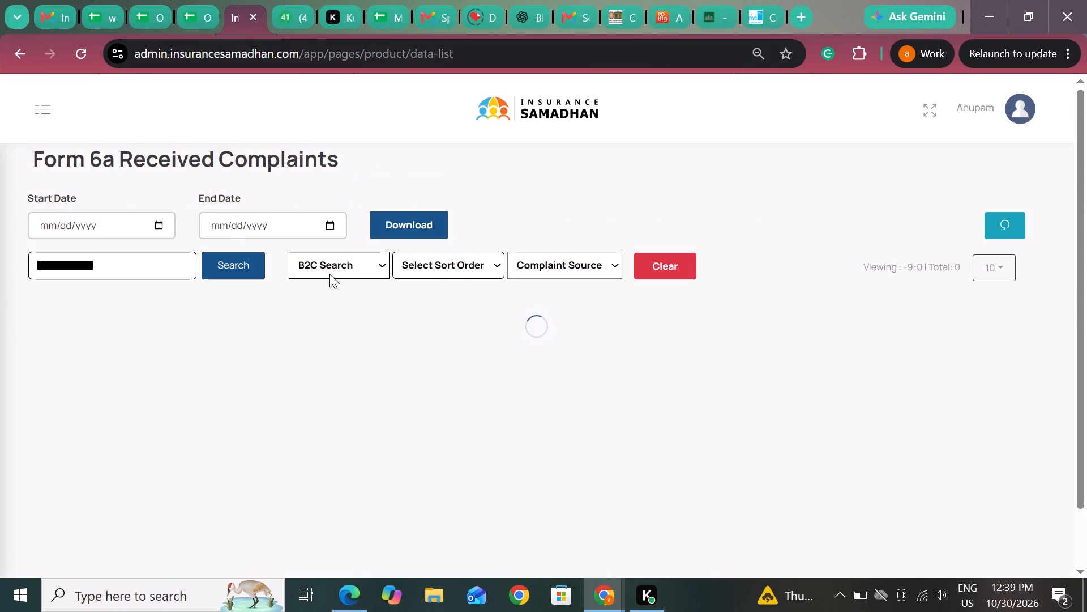
pyautogui.scroll(-2, 431, 295)
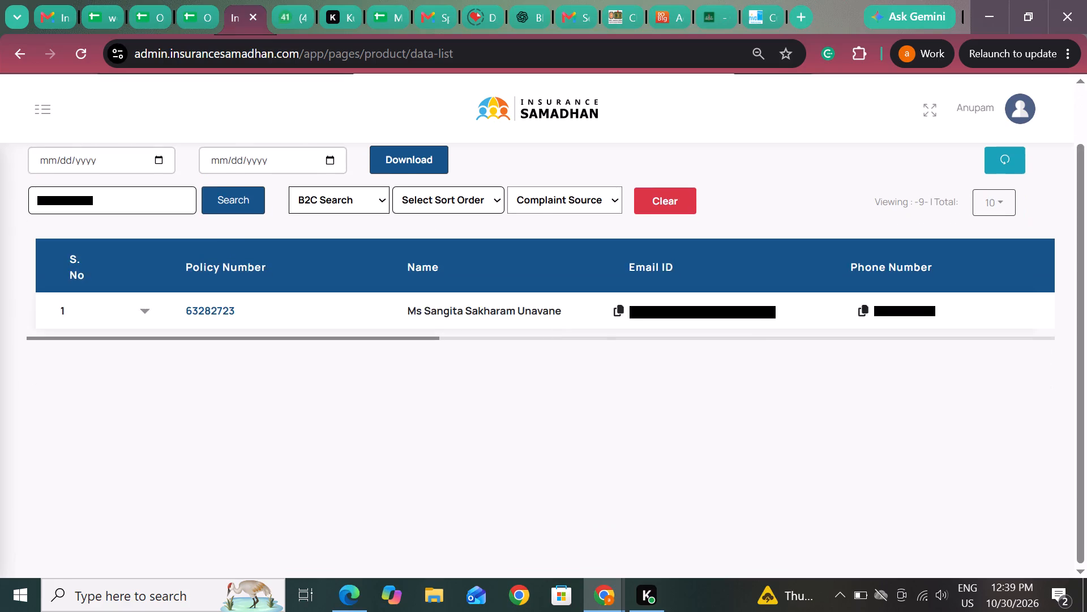
pyautogui.hscroll(-4, 439, 334)
pyautogui.hscroll(4, 455, 314)
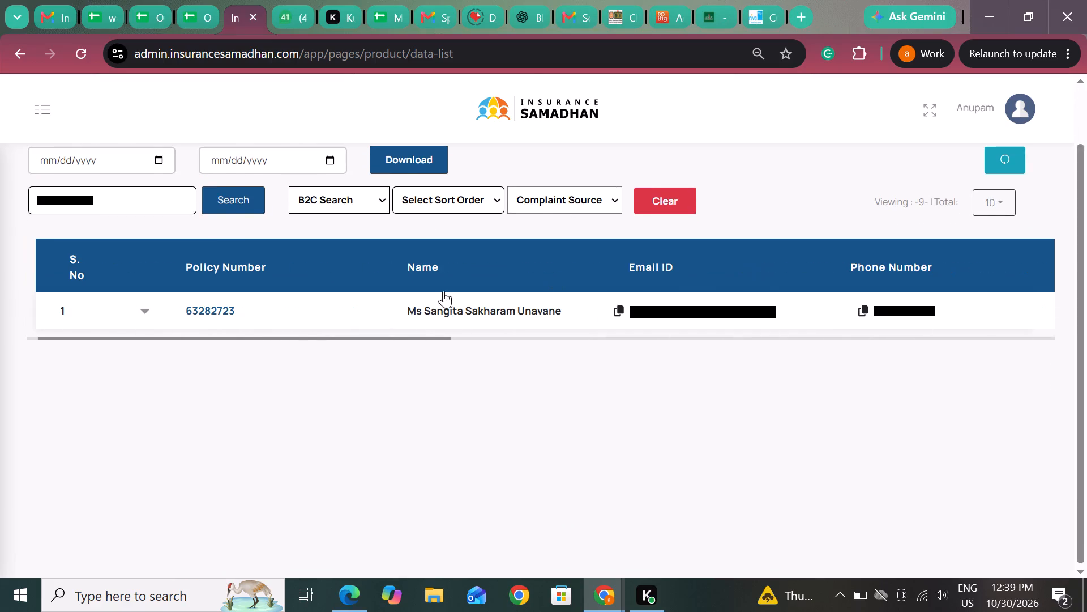
pyautogui.scroll(-4, 380, 265)
pyautogui.scroll(5, 592, 168)
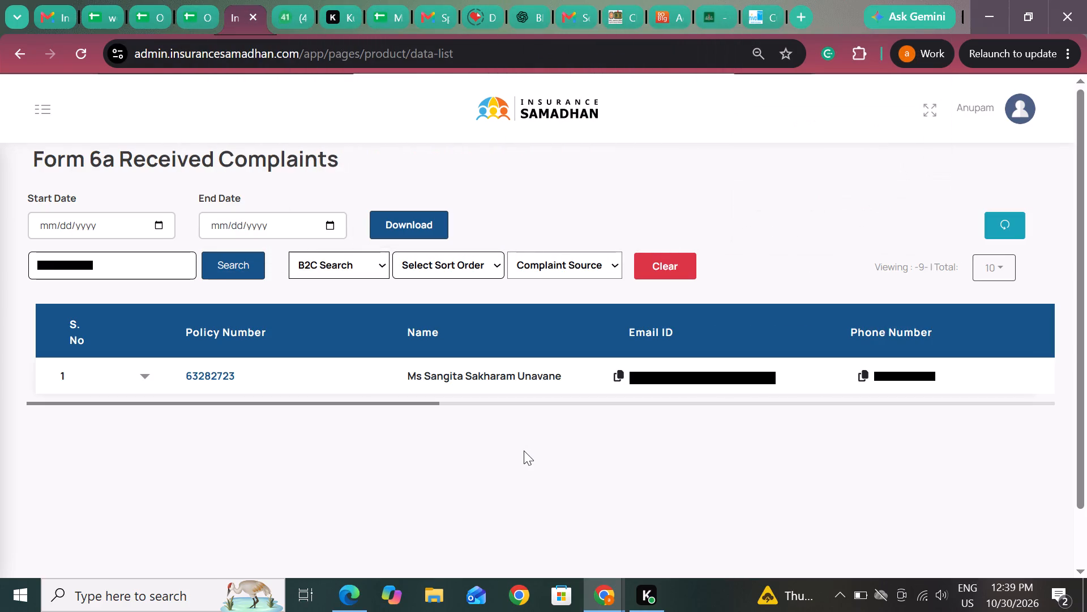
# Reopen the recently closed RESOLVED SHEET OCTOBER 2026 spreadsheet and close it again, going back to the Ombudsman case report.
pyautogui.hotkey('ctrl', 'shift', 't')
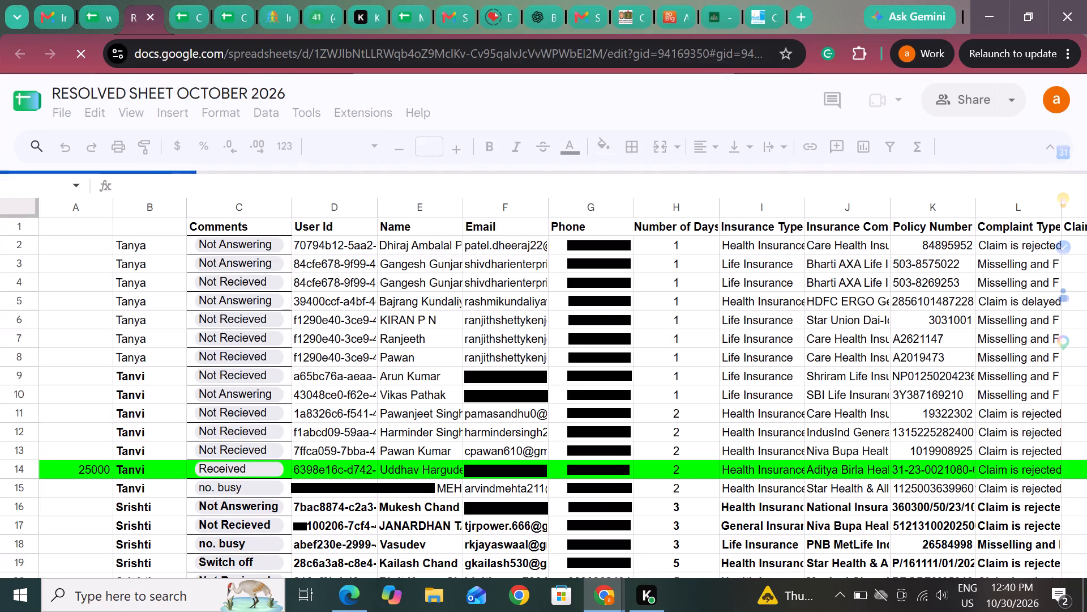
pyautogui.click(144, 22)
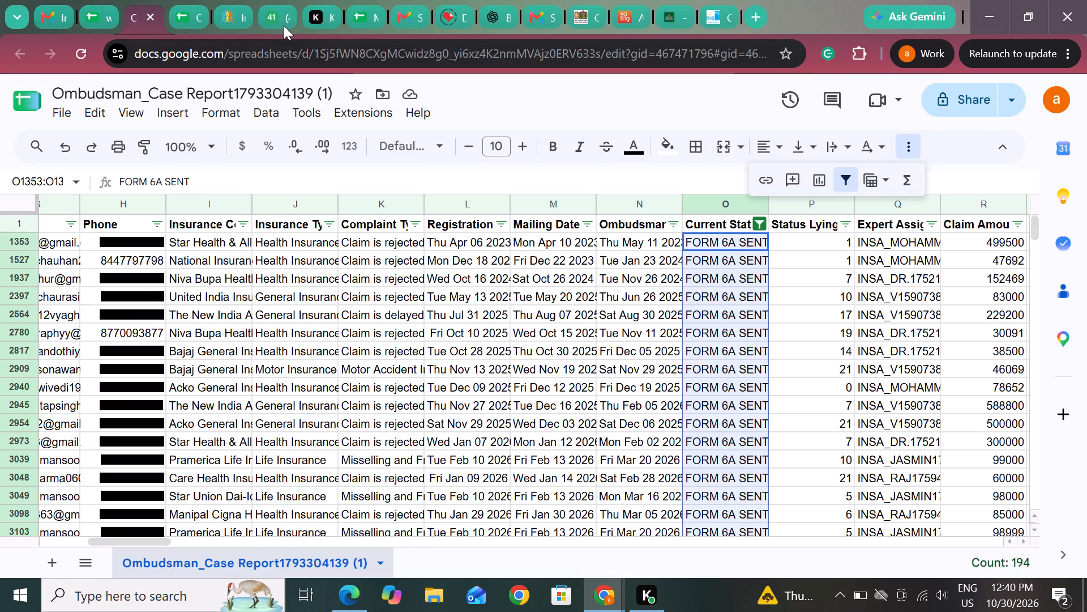
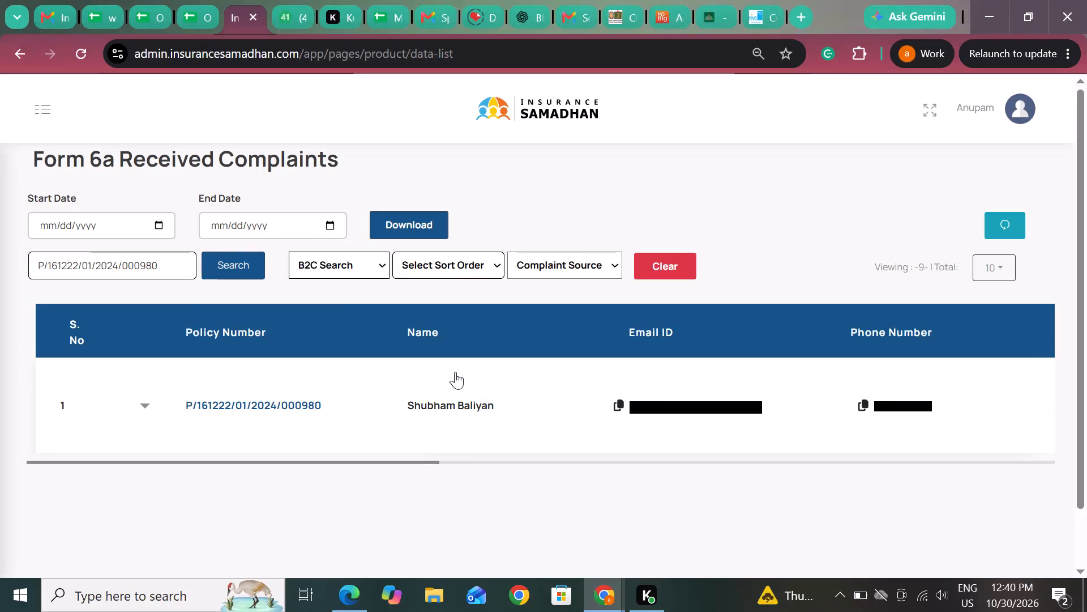
pyautogui.click(264, 402)
pyautogui.click(342, 218)
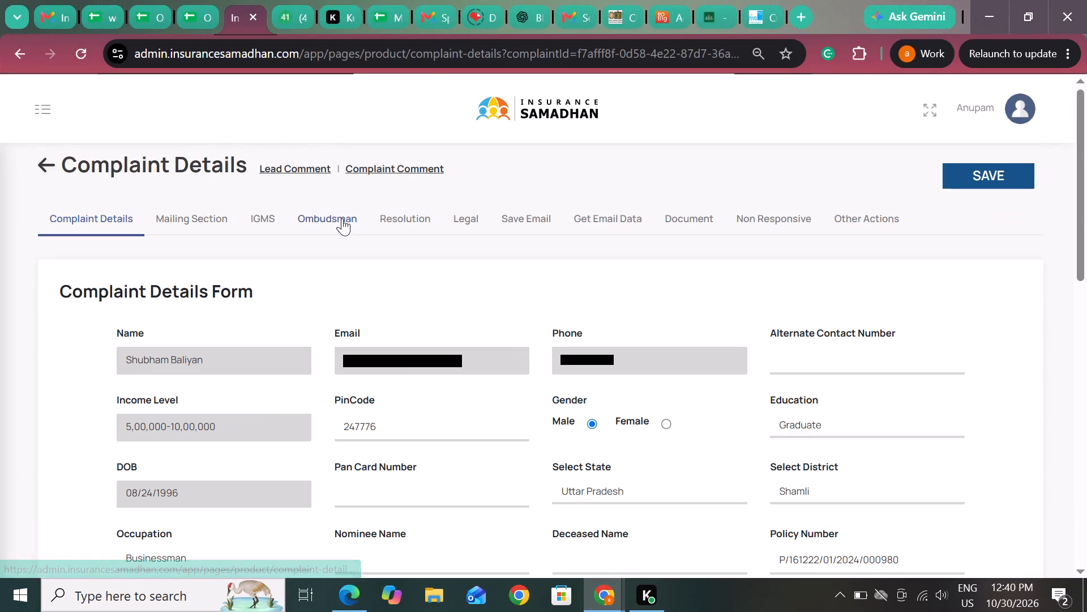
pyautogui.scroll(-6, 352, 243)
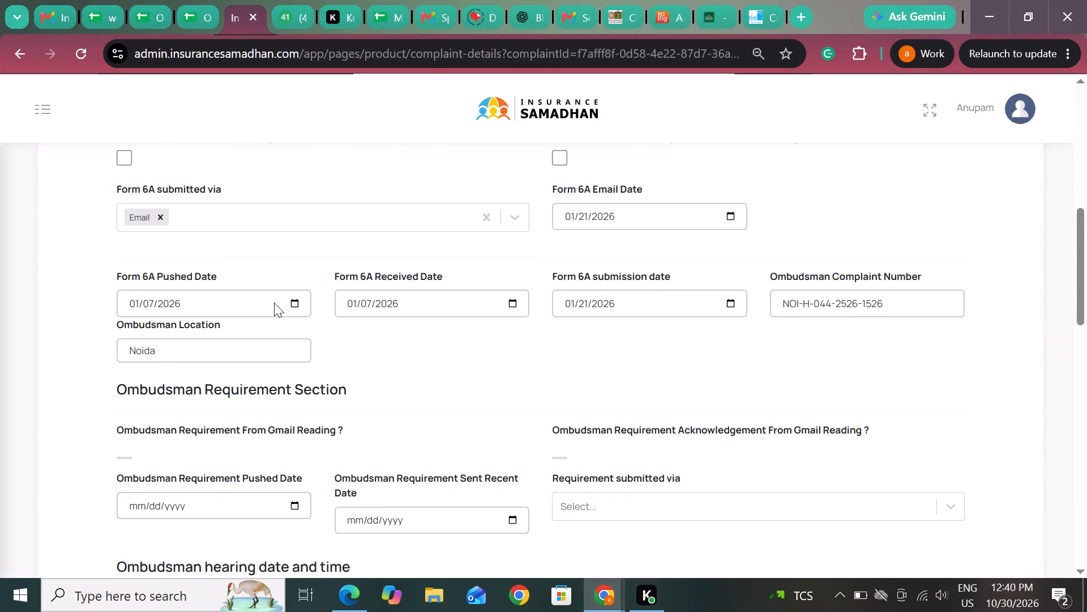
pyautogui.scroll(6, 184, 327)
pyautogui.scroll(3, 136, 312)
pyautogui.click(79, 220)
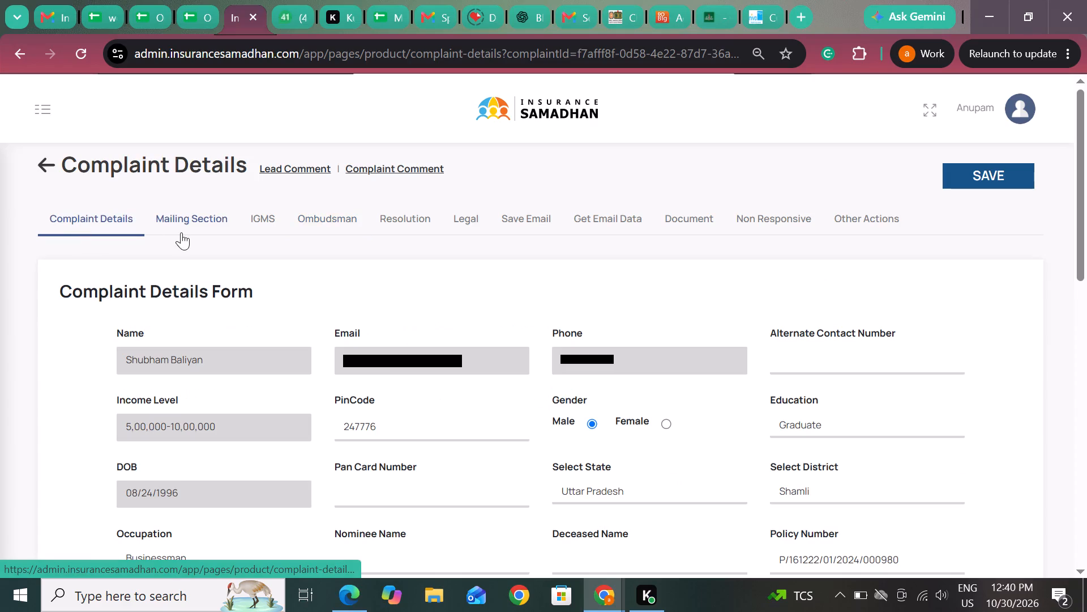
pyautogui.scroll(-4, 459, 281)
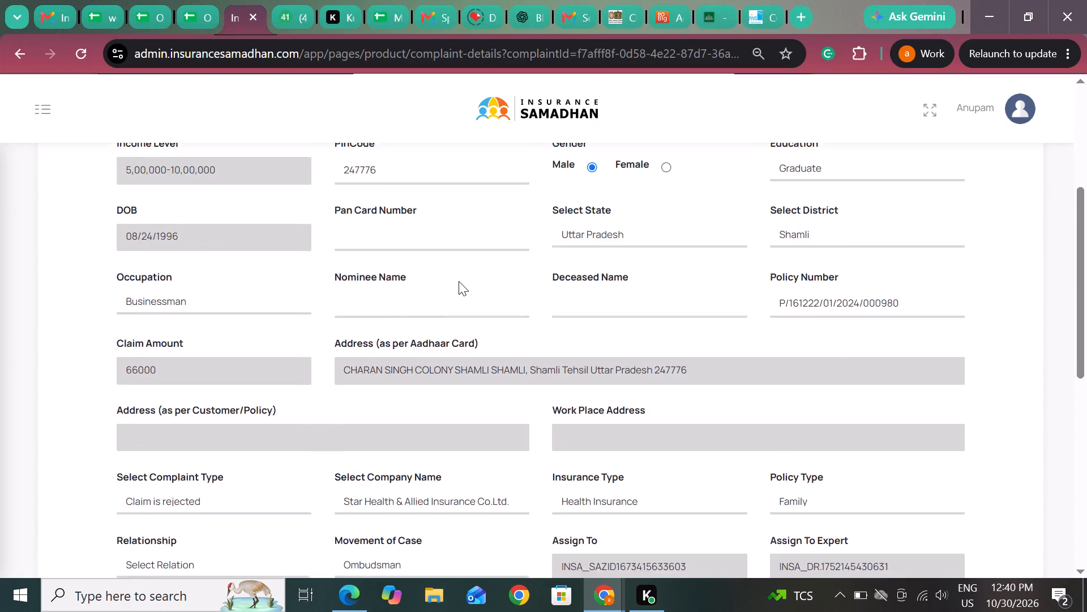
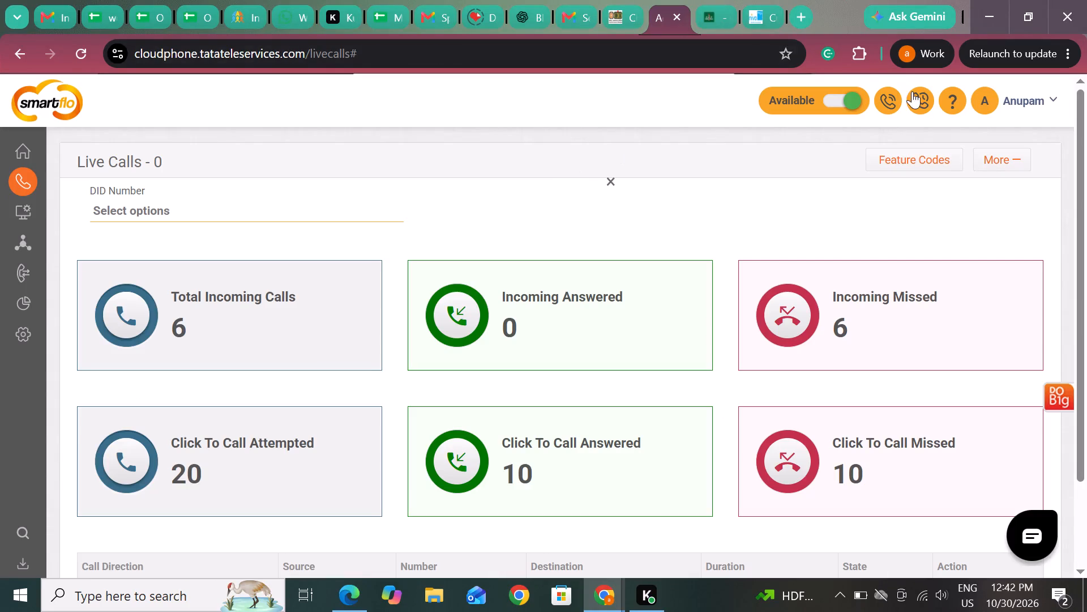
# Place an outgoing call to the copied phone number of the complaint's contact using the dialer.
pyautogui.click(889, 97)
pyautogui.keyDown('ctrl'); pyautogui.click(451, 187); pyautogui.keyUp('ctrl')
pyautogui.hotkey('ctrl', 'v')
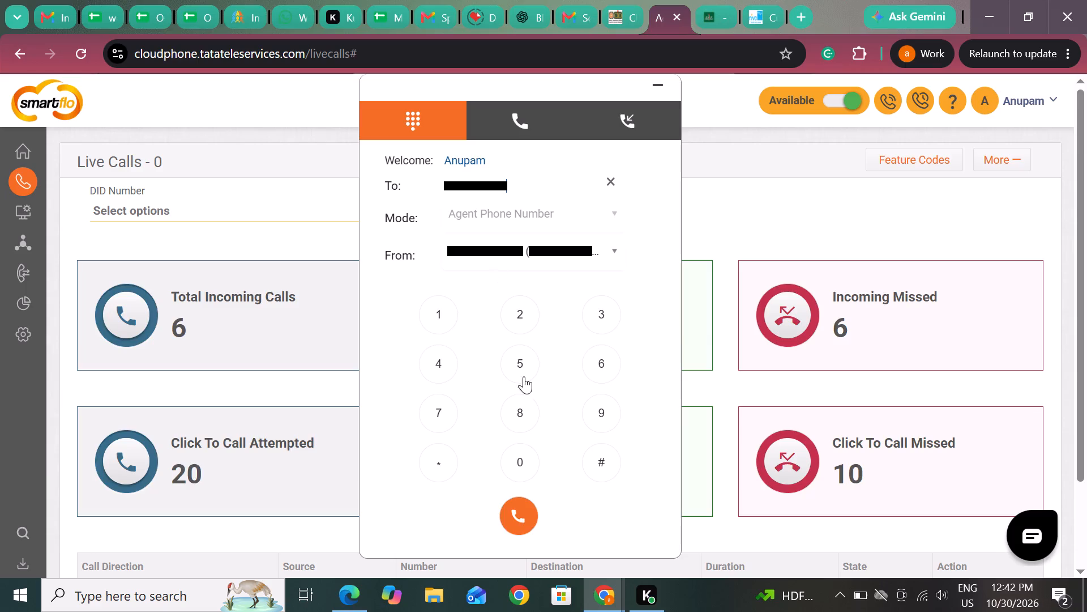
pyautogui.click(535, 516)
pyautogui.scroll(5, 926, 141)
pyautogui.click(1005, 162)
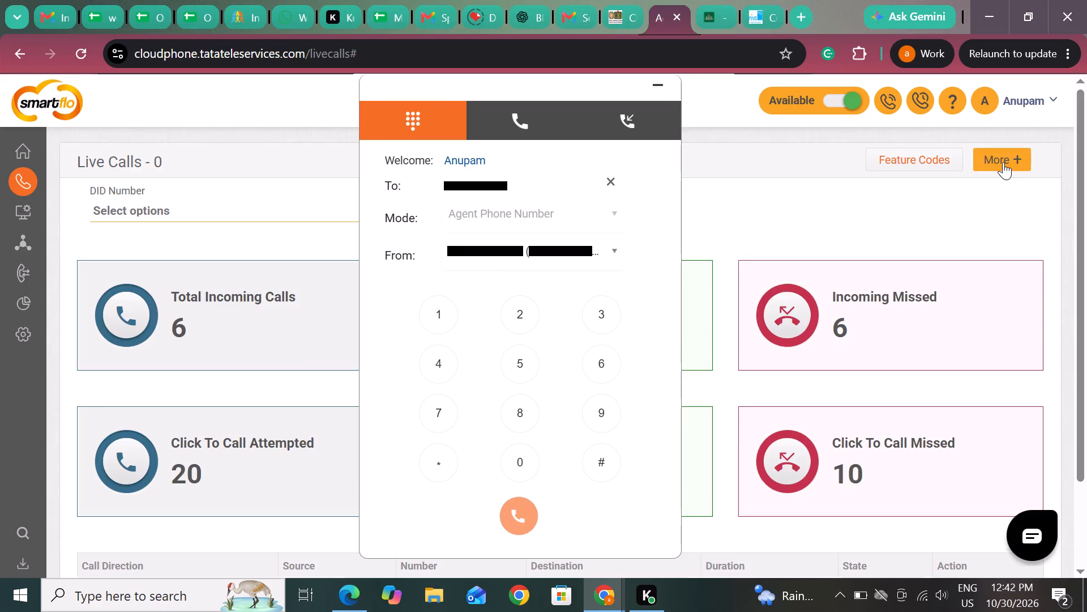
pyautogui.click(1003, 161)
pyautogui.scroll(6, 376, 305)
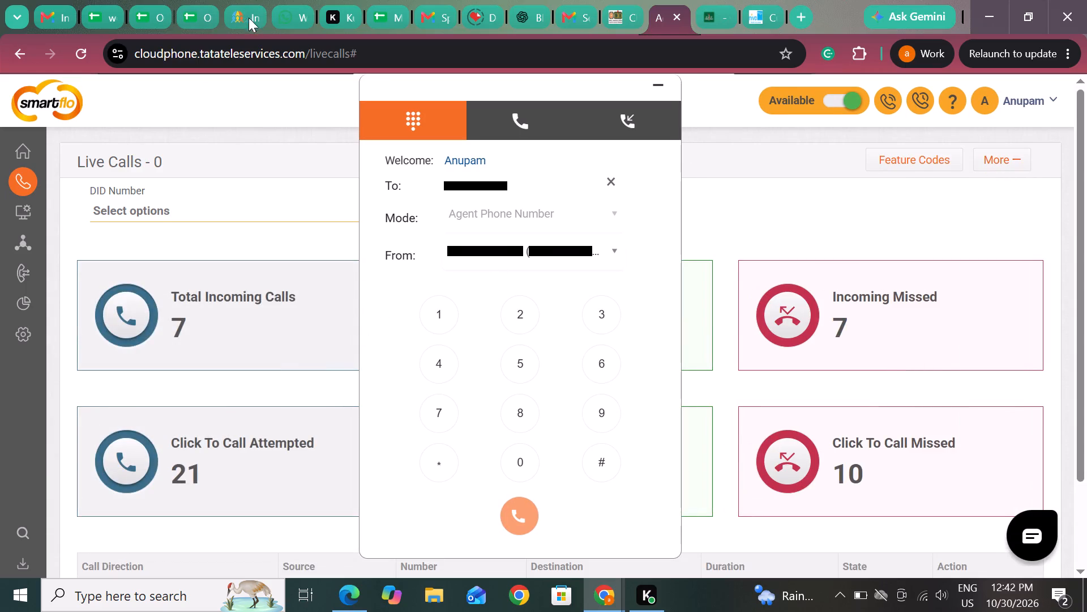